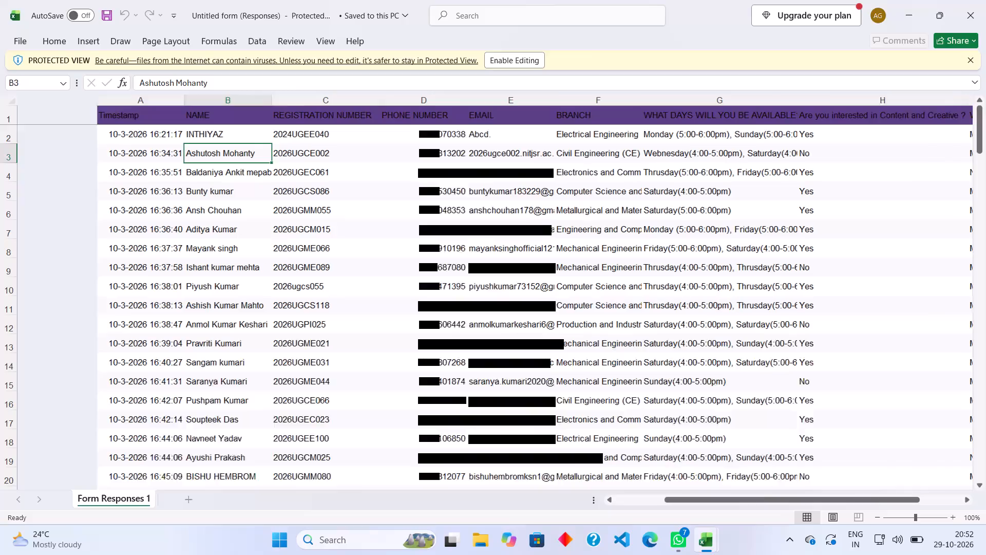
Review the form responses for availability, branch, preferred centre and subjects of interest across all rows.
scroll(372, 246, left, 1)
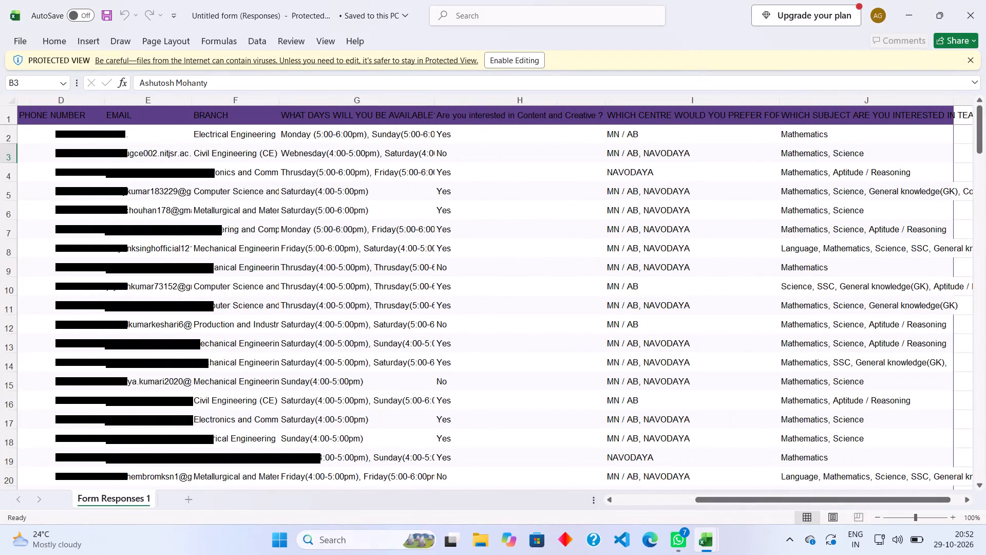
scroll(650, 394, down, 1)
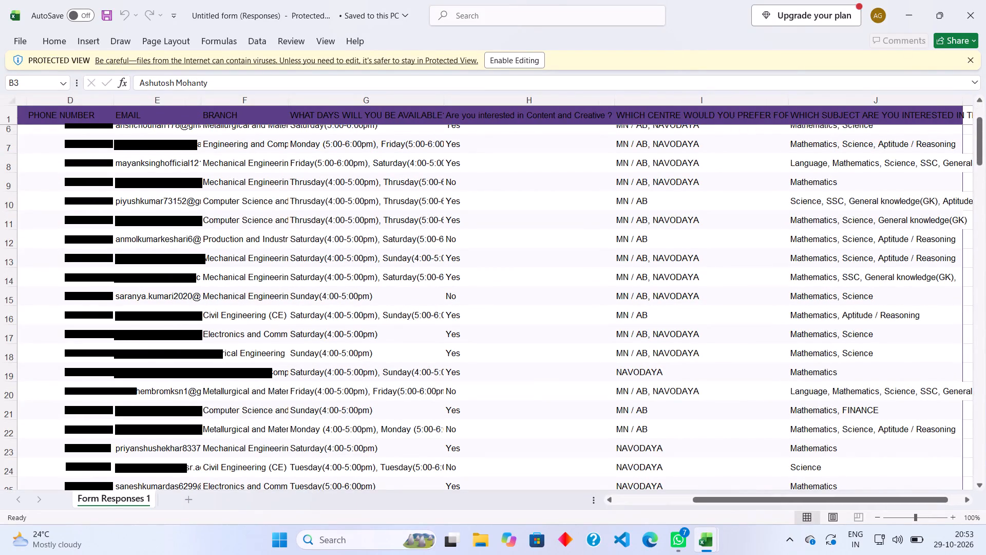
scroll(666, 158, up, 3)
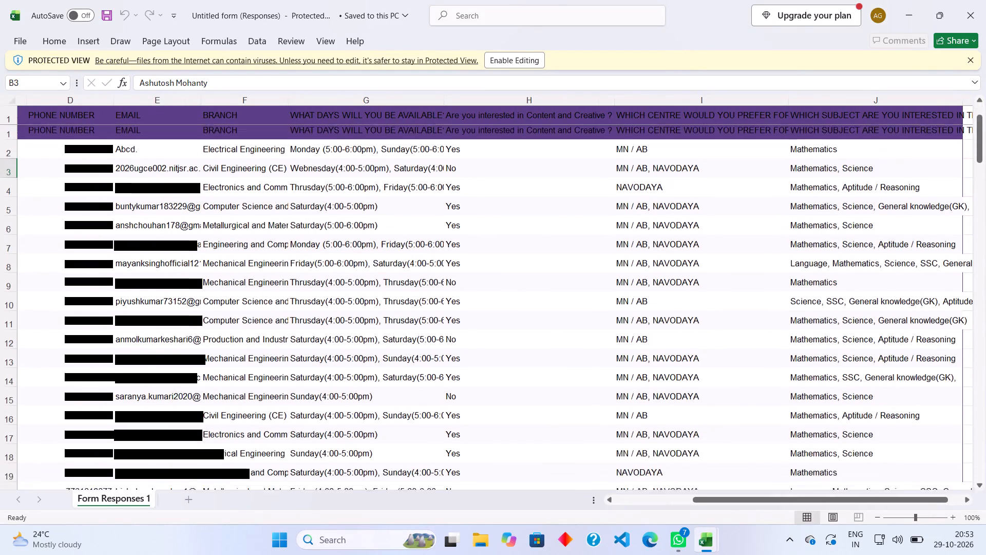
scroll(650, 330, down, 4)
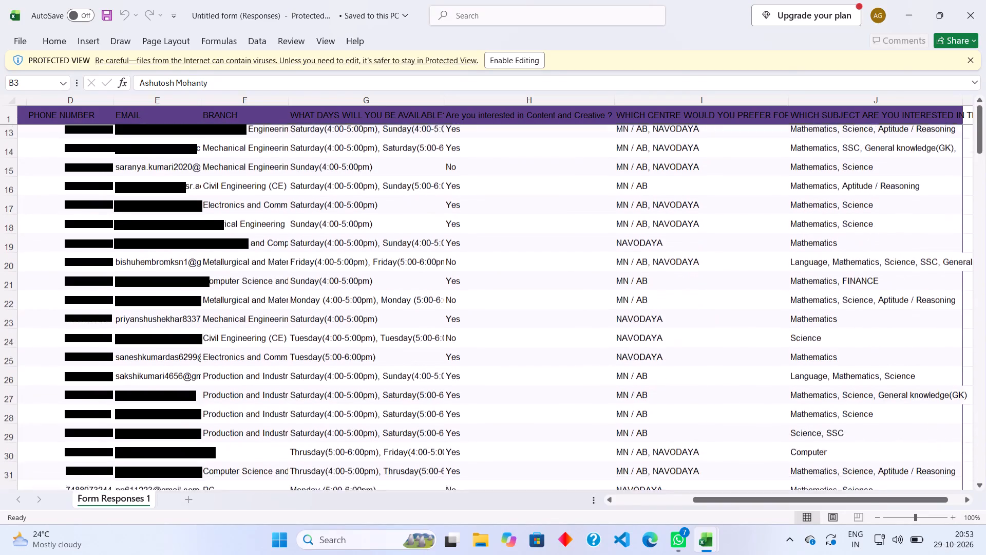
scroll(650, 330, down, 1)
scroll(635, 401, down, 2)
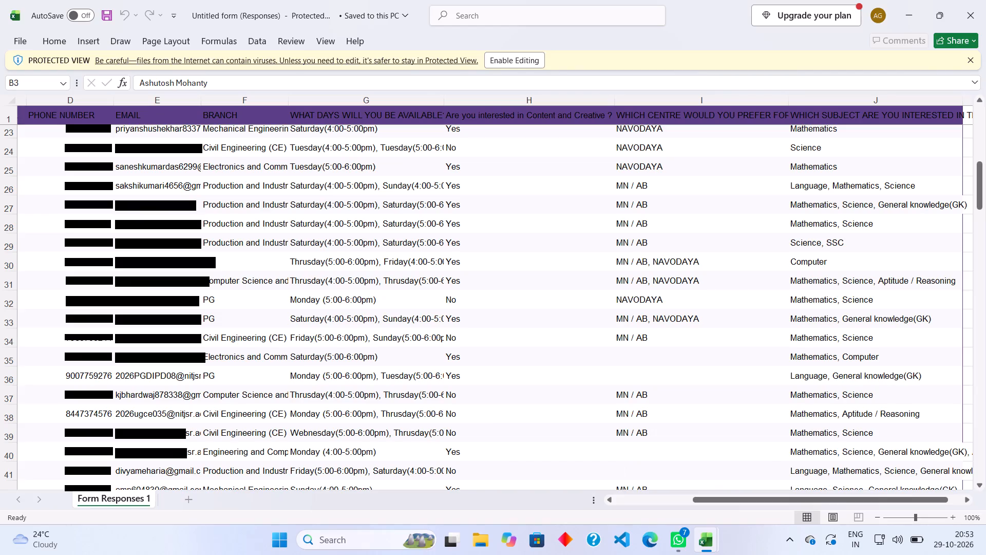
scroll(617, 330, up, 5)
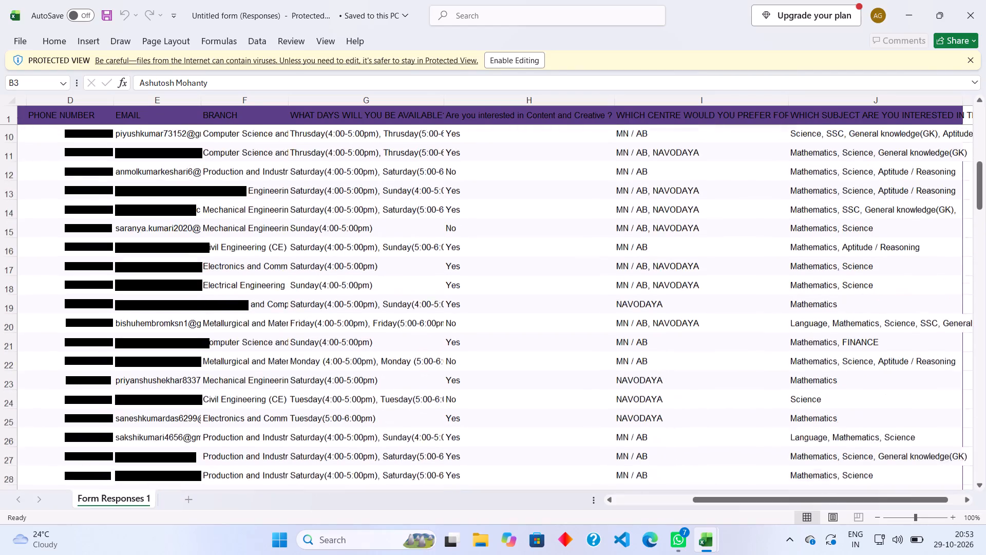
scroll(705, 202, up, 3)
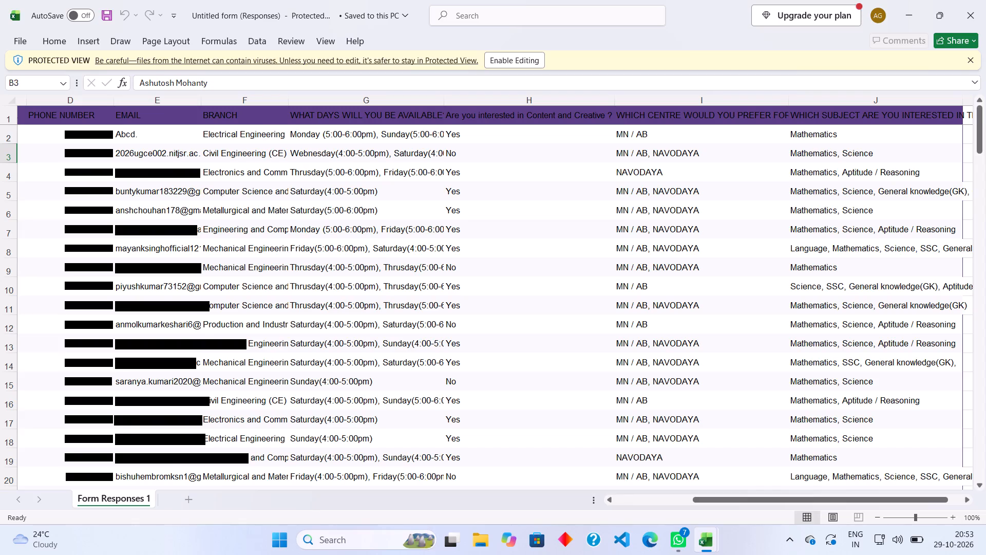
scroll(658, 421, down, 16)
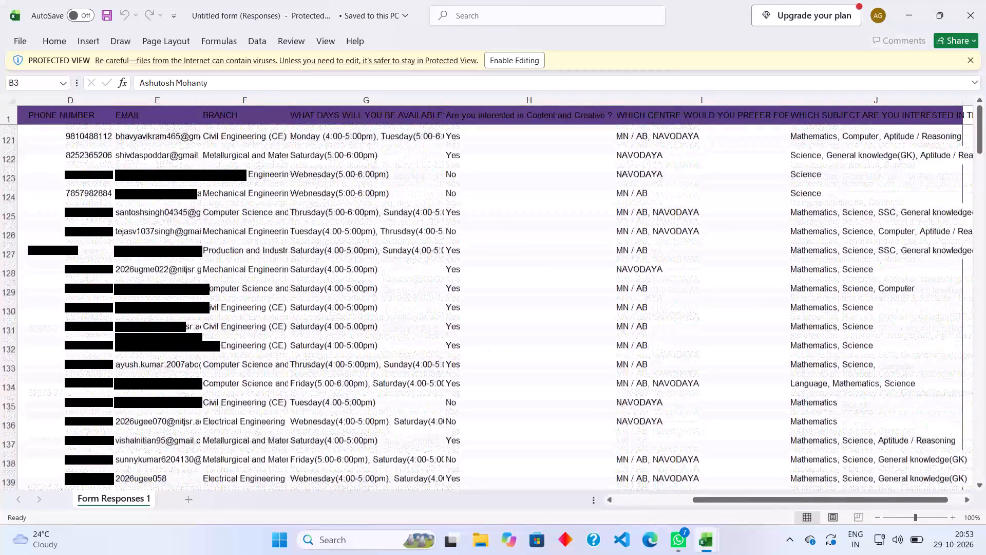
scroll(658, 421, down, 5)
scroll(658, 421, up, 5)
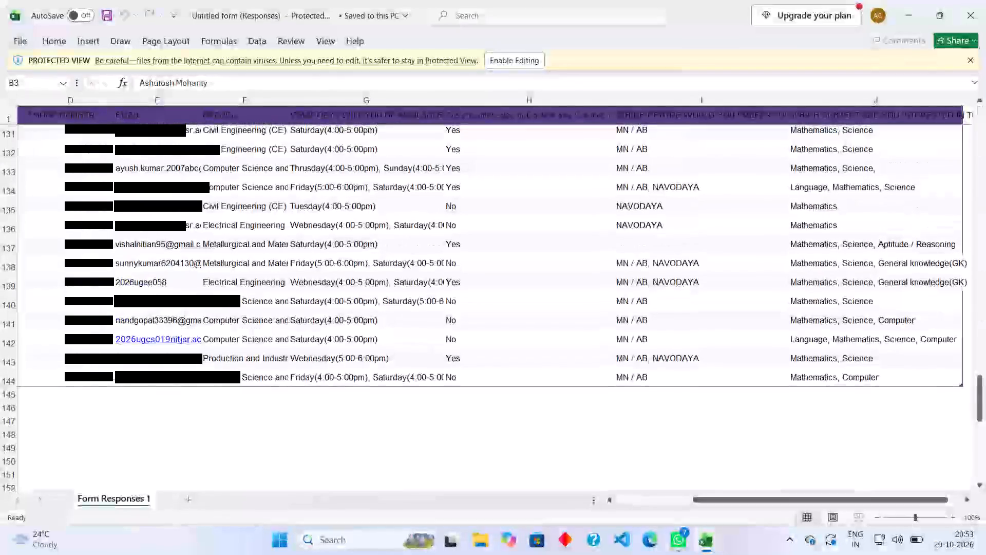
scroll(658, 421, up, 17)
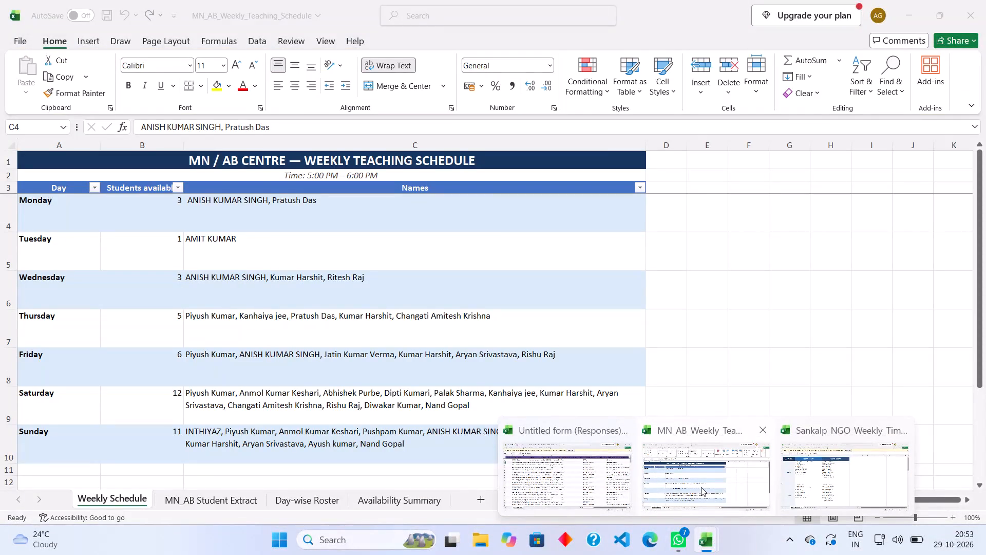
Switch to the MN_AB_Weekly_Teaching_Schedule workbook and review its Weekly Schedule and MN_AB Student Extract sheets.
click(701, 487)
scroll(409, 381, right, 4)
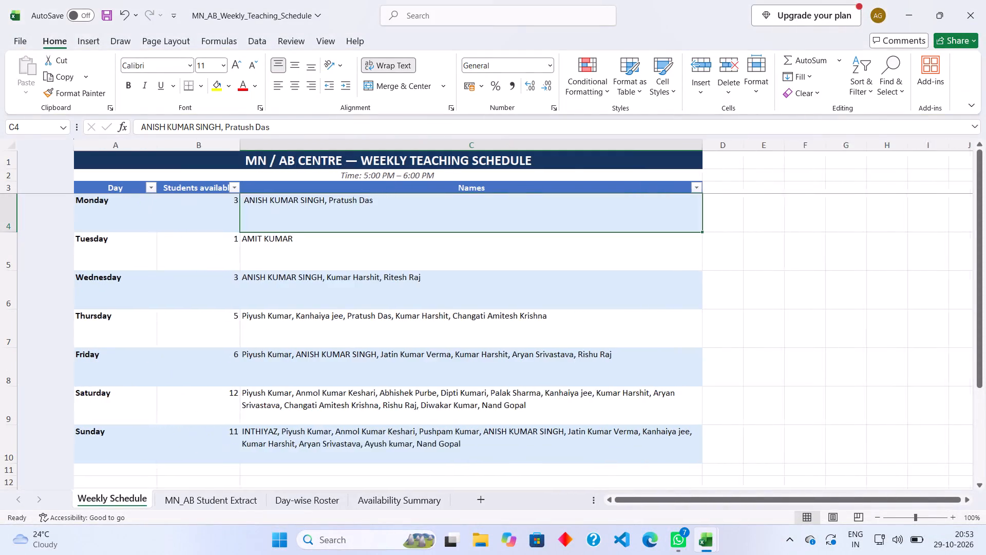
scroll(409, 381, down, 1)
scroll(409, 381, up, 1)
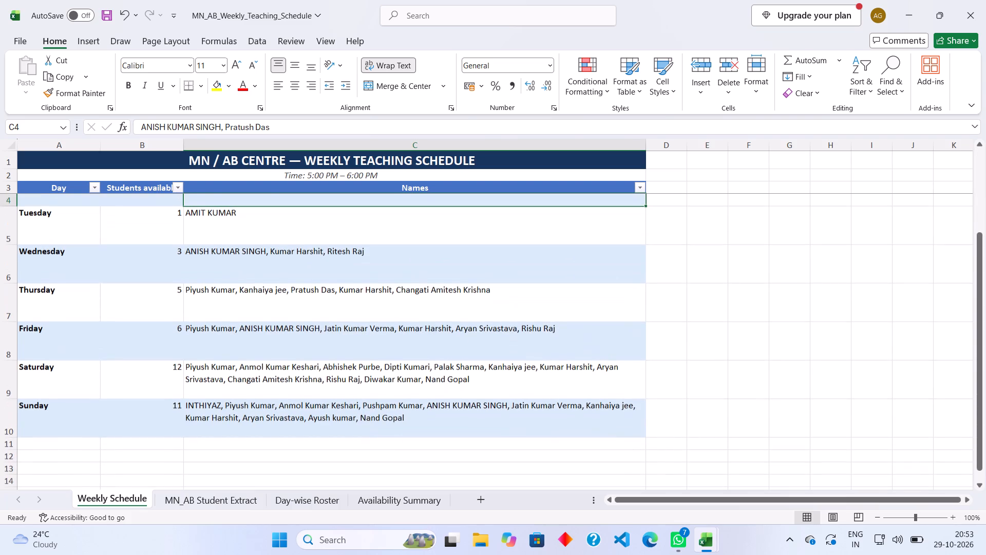
click(219, 505)
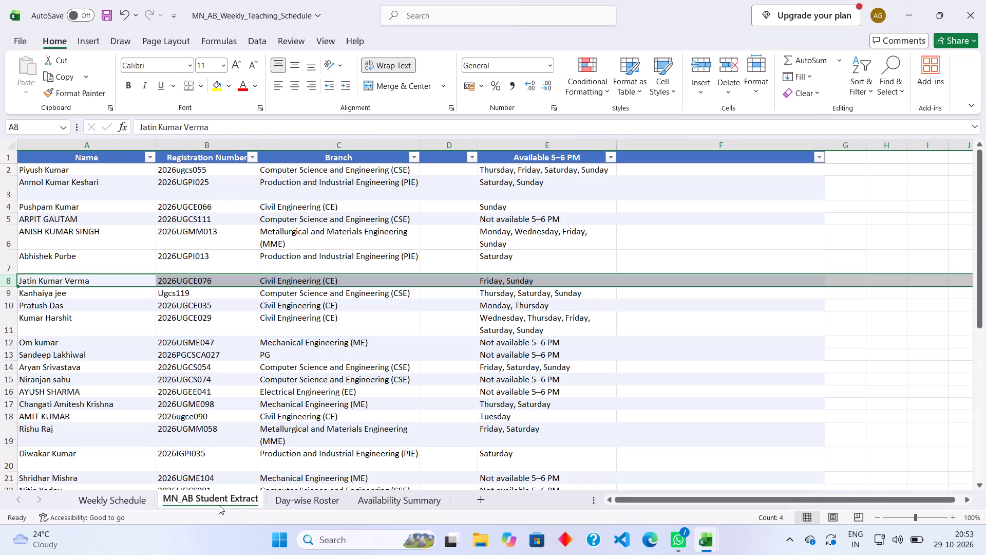
scroll(273, 403, down, 2)
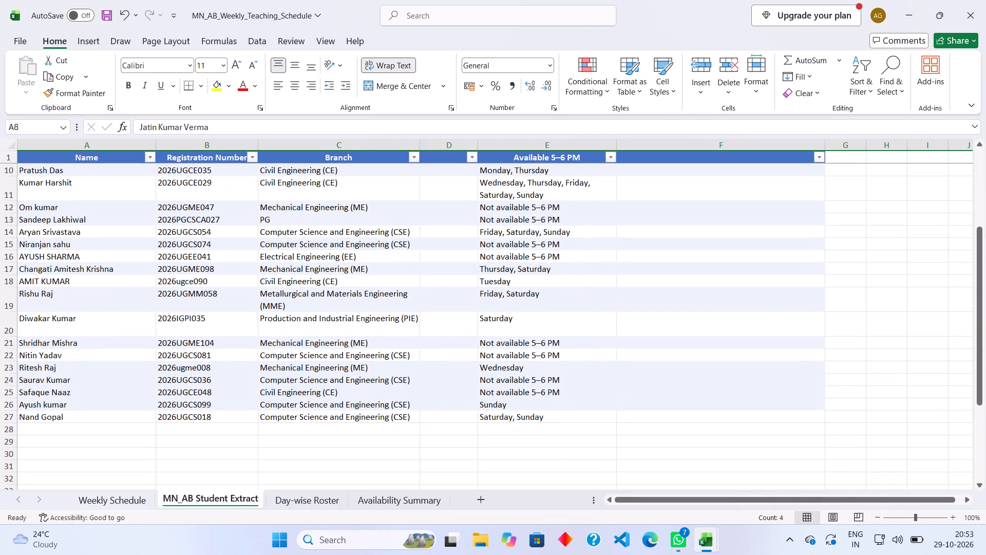
scroll(273, 403, up, 1)
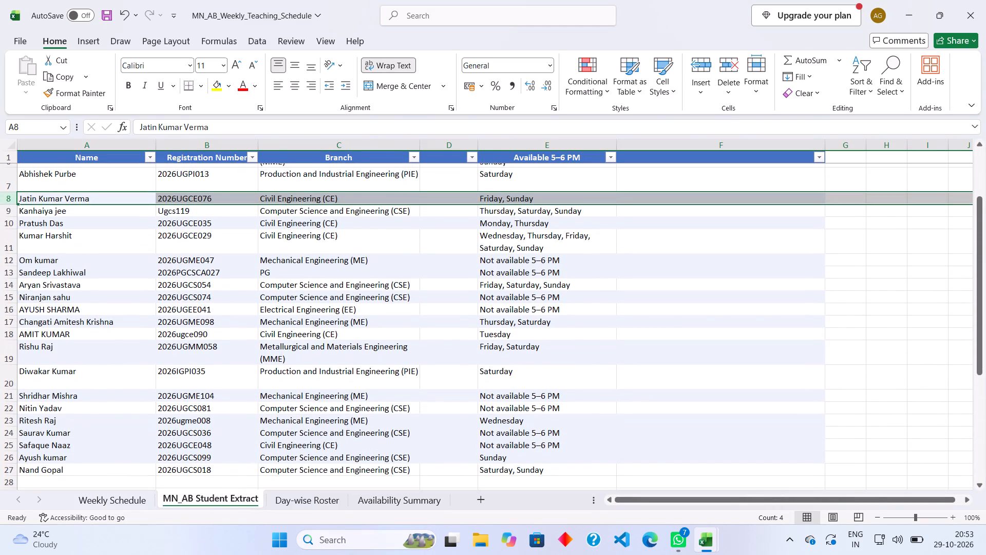
scroll(273, 403, up, 4)
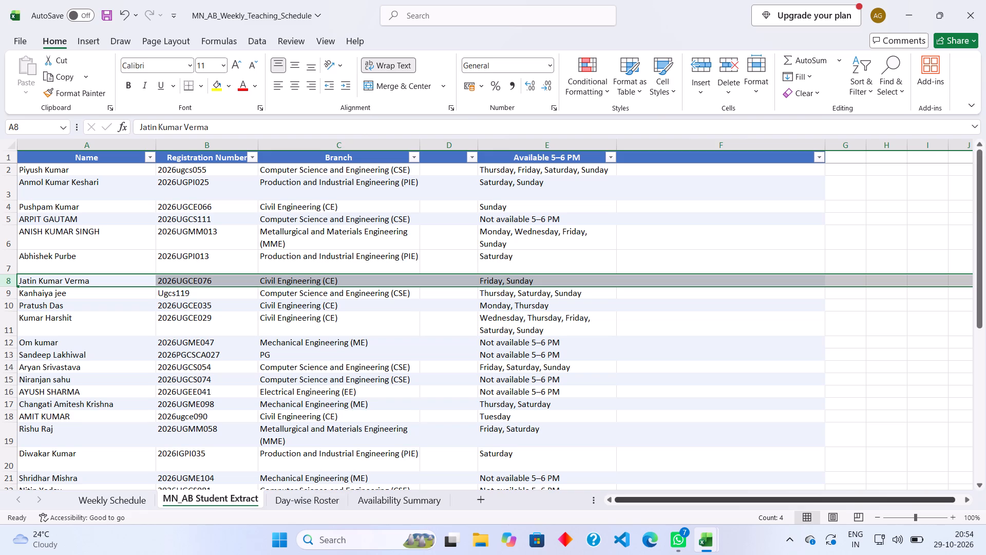
click(103, 171)
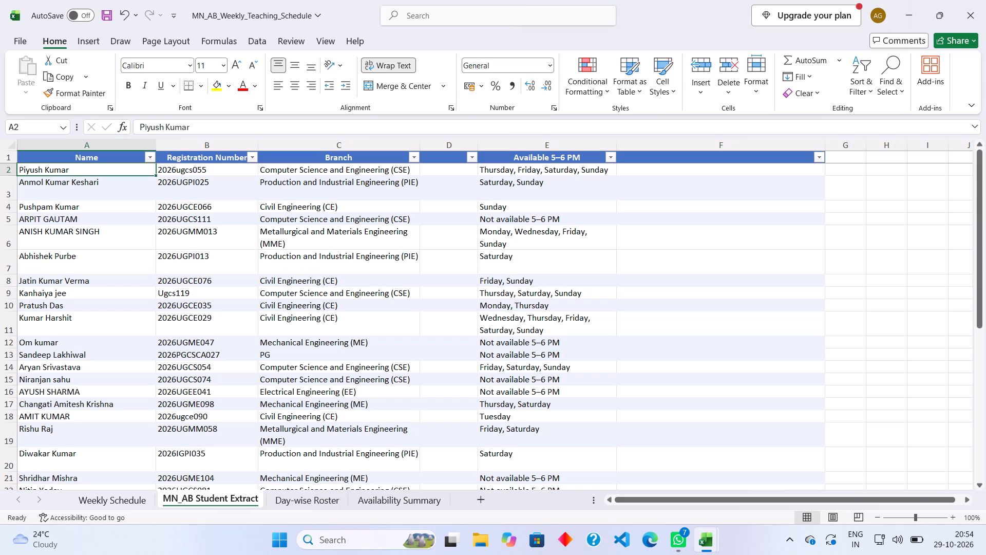
On the Weekly Schedule sheet, replace the comma between the two names in Monday's Names cell with a single space.
click(105, 505)
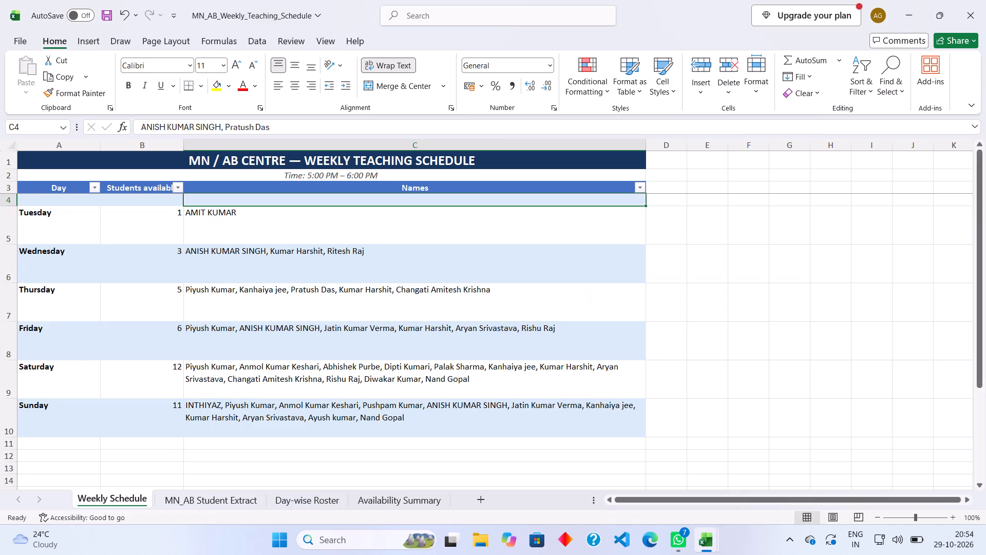
scroll(248, 274, right, 1)
scroll(86, 205, up, 2)
scroll(86, 205, down, 1)
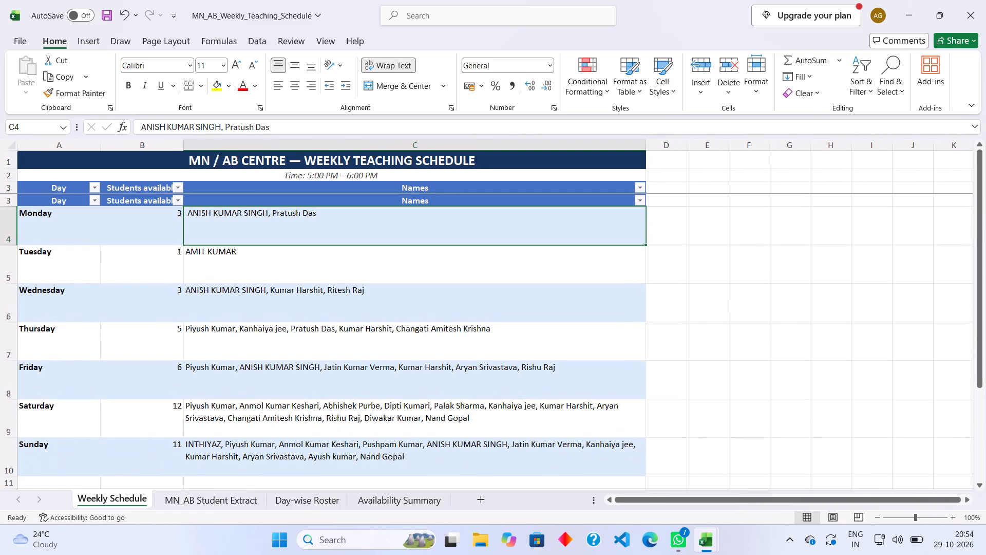
click(290, 214)
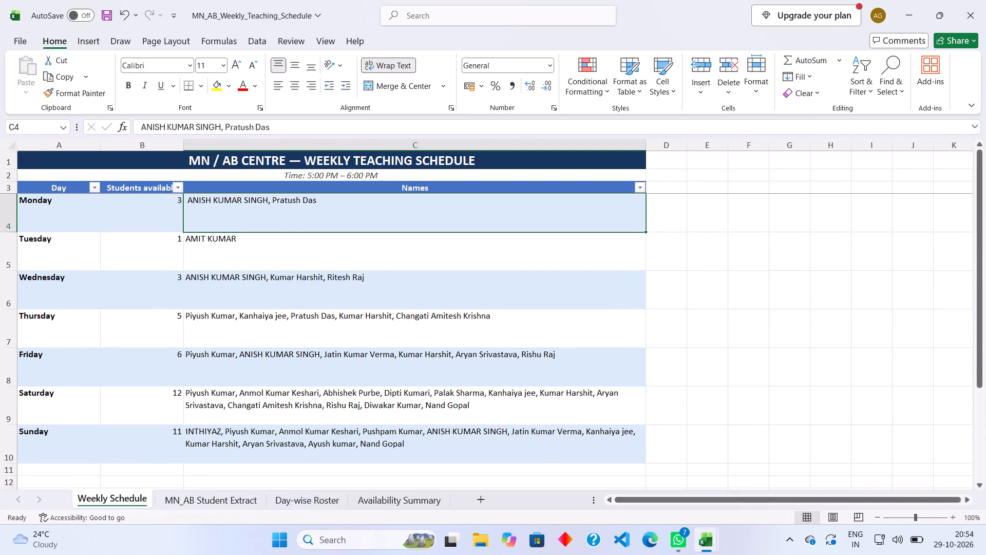
double_click(226, 126)
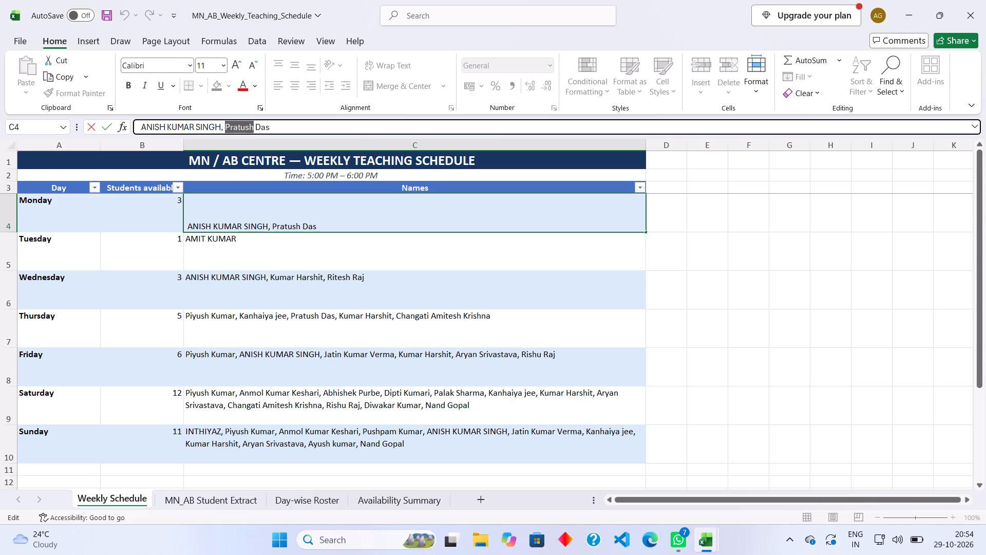
click(226, 126)
key(BackSpace)
key(BackSpace)
key(space)
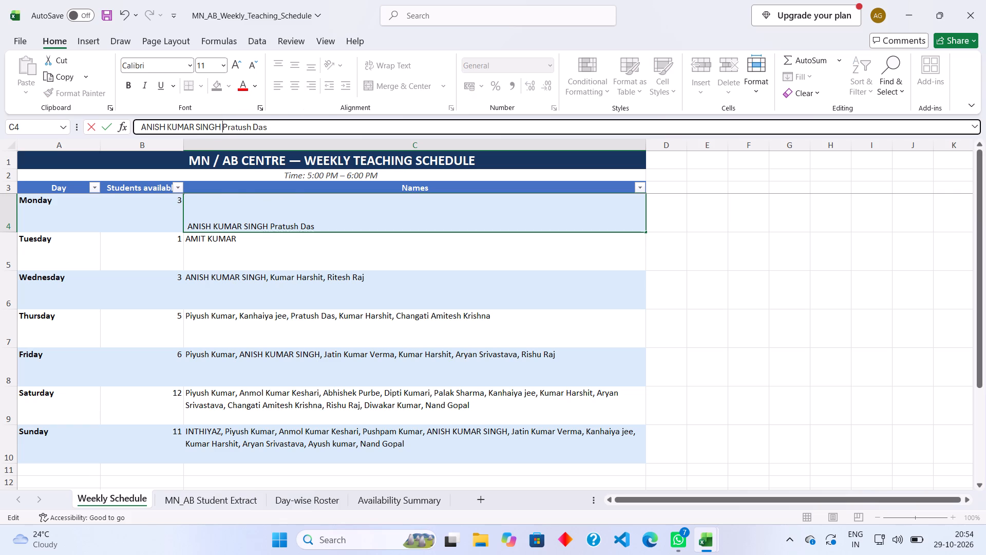
key(Return)
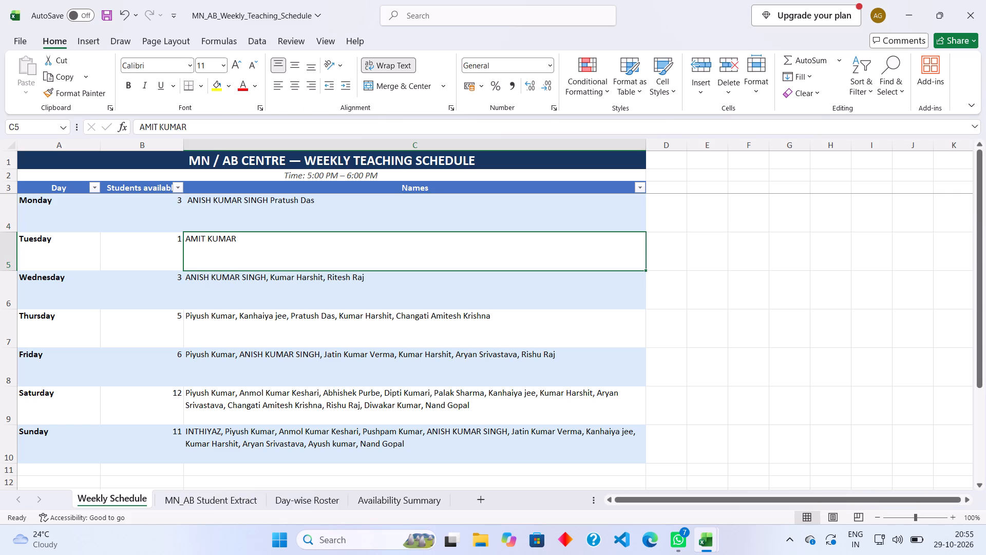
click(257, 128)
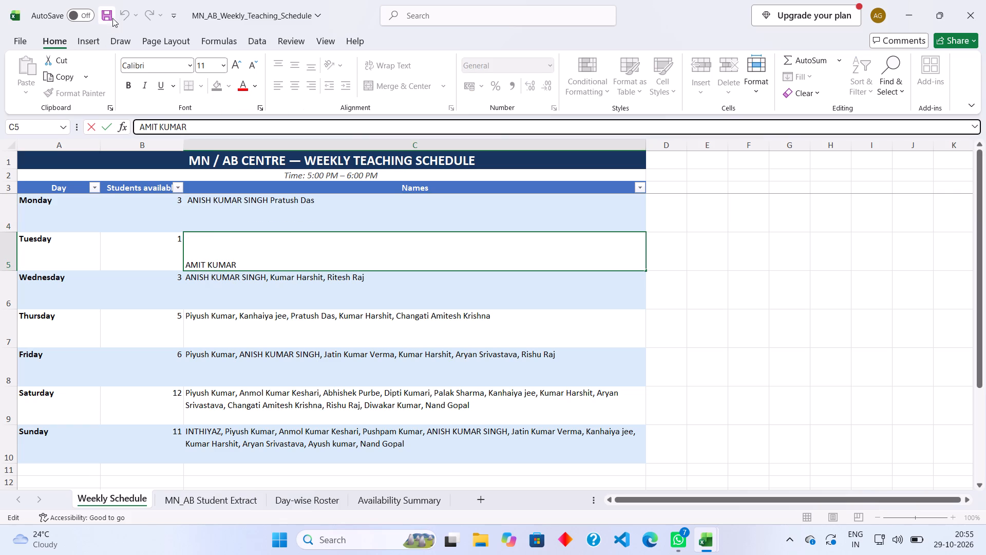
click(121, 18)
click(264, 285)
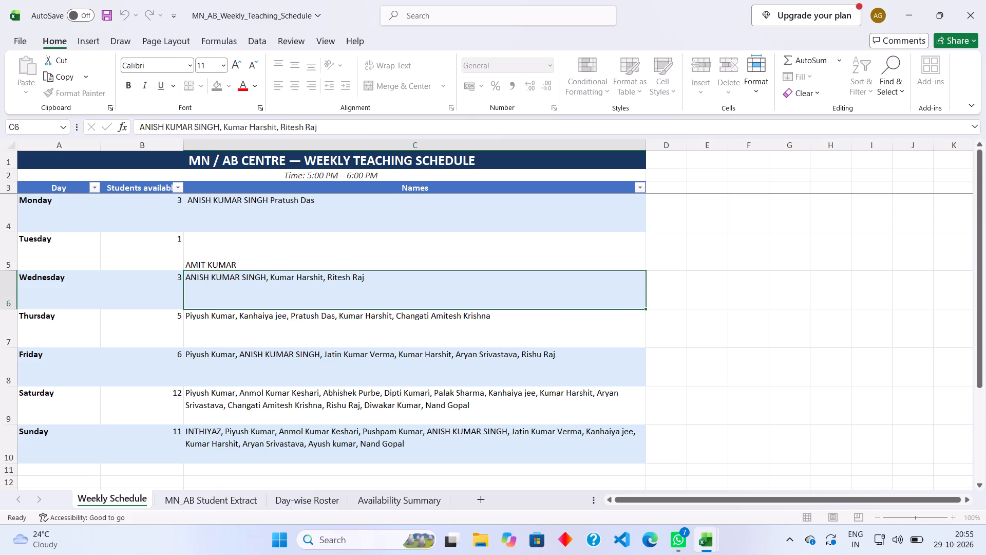
Widen the gap between the two names in Monday's Names cell by inserting six more spaces.
click(318, 208)
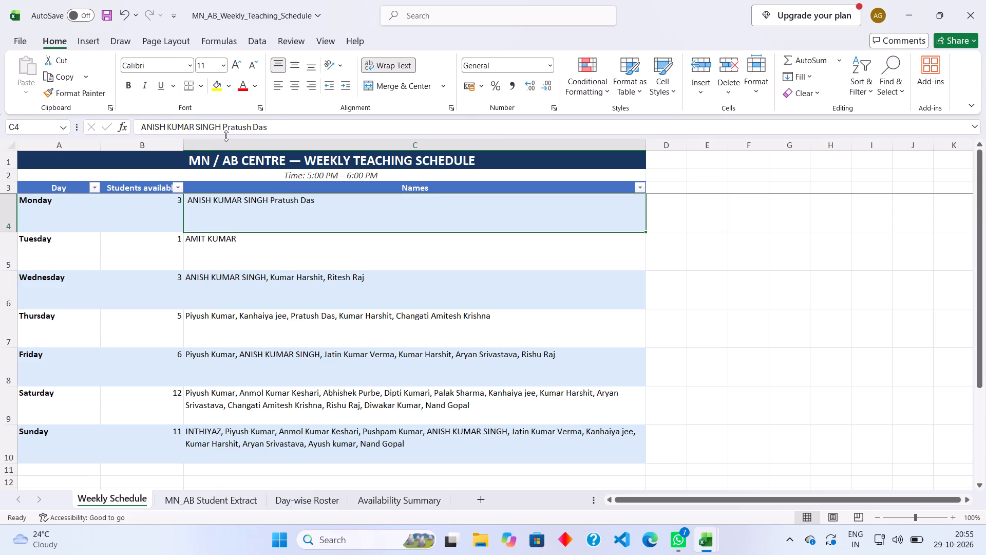
click(224, 125)
key(space)
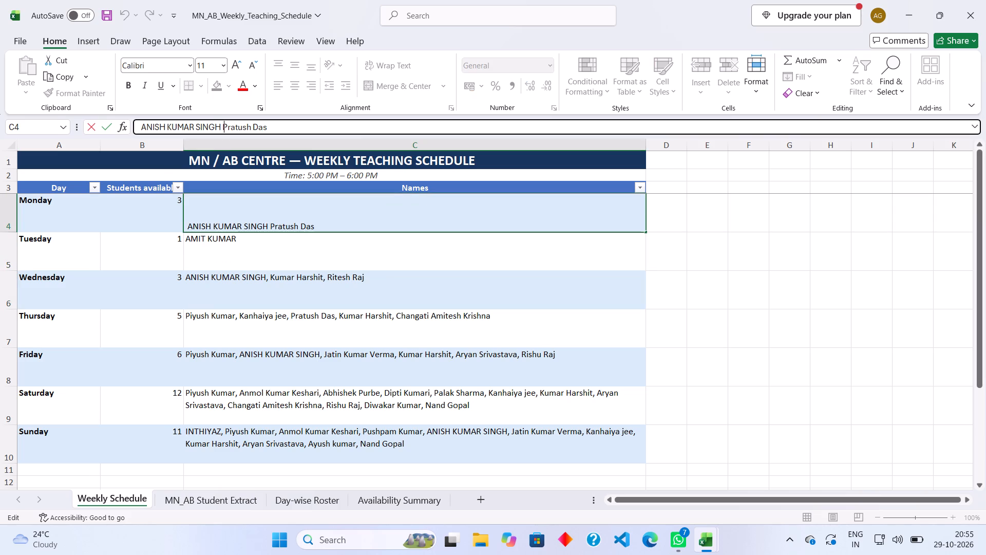
key(space)
key(space)
key(space)
key(space)
key(space)
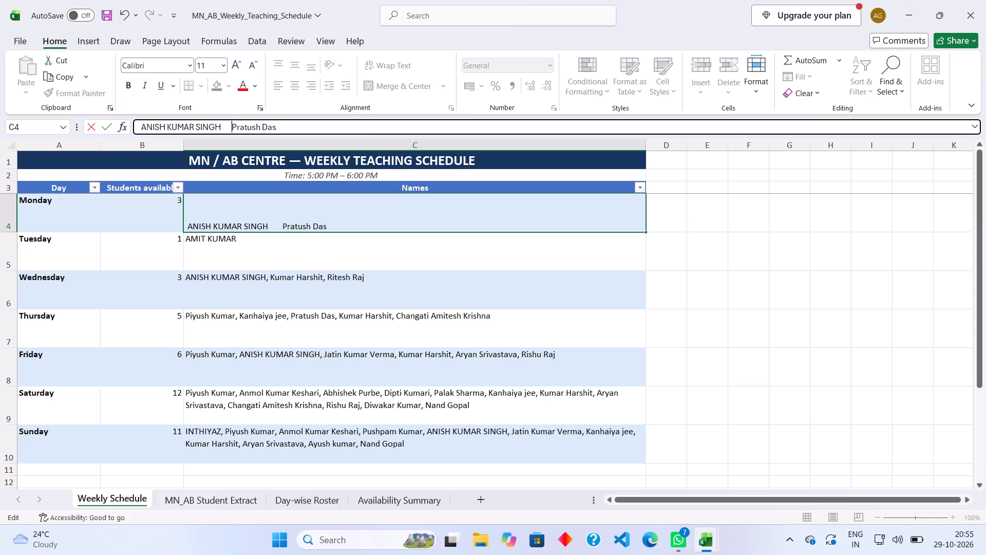
key(Return)
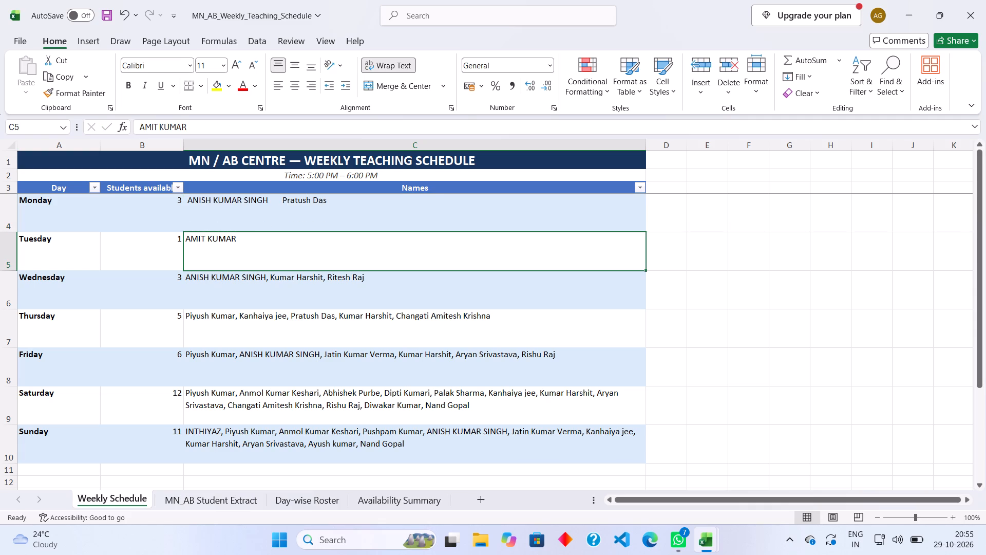
Review the students' 5–6 PM availability on the MN_AB Student Extract sheet and the per-day counts on the Availability Summary sheet.
click(214, 502)
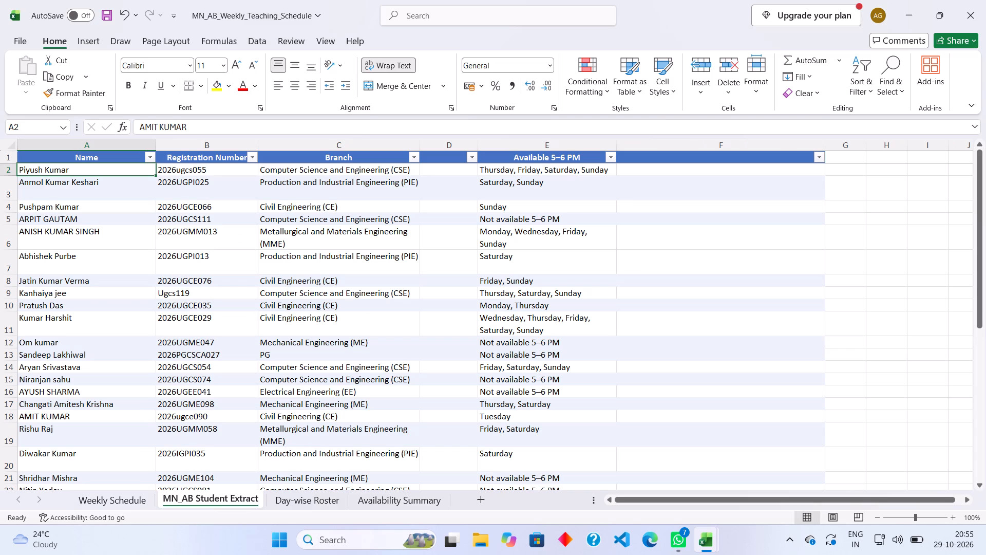
scroll(527, 419, down, 1)
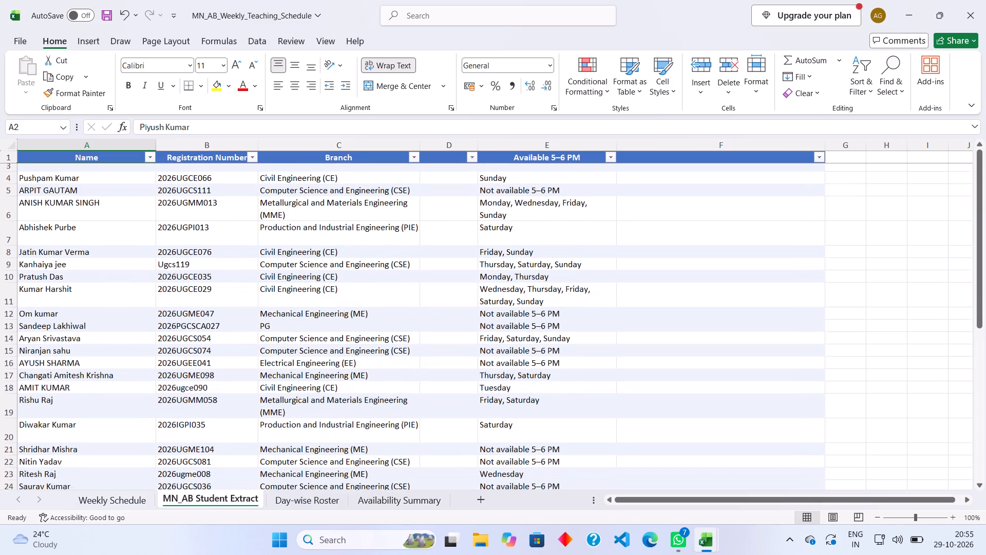
scroll(527, 419, down, 1)
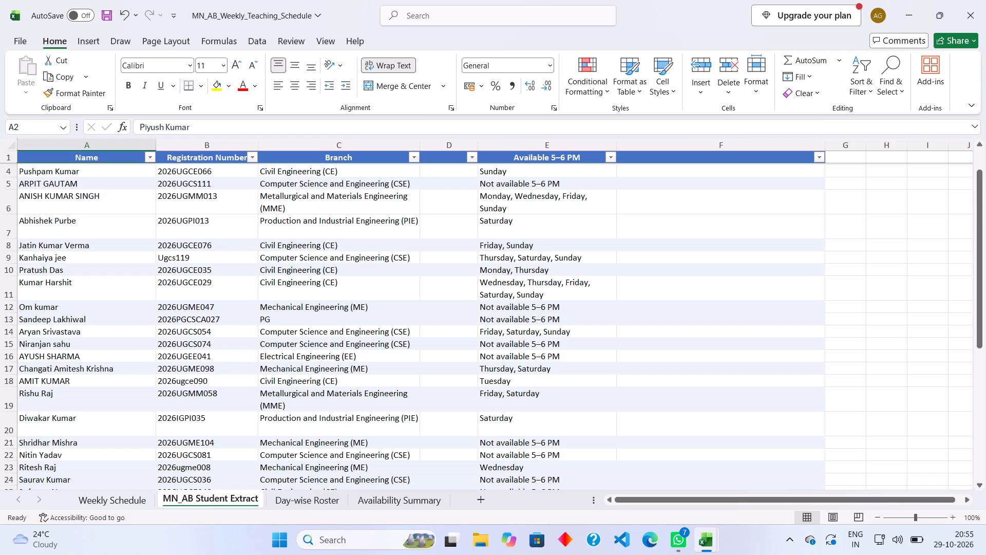
scroll(509, 415, down, 1)
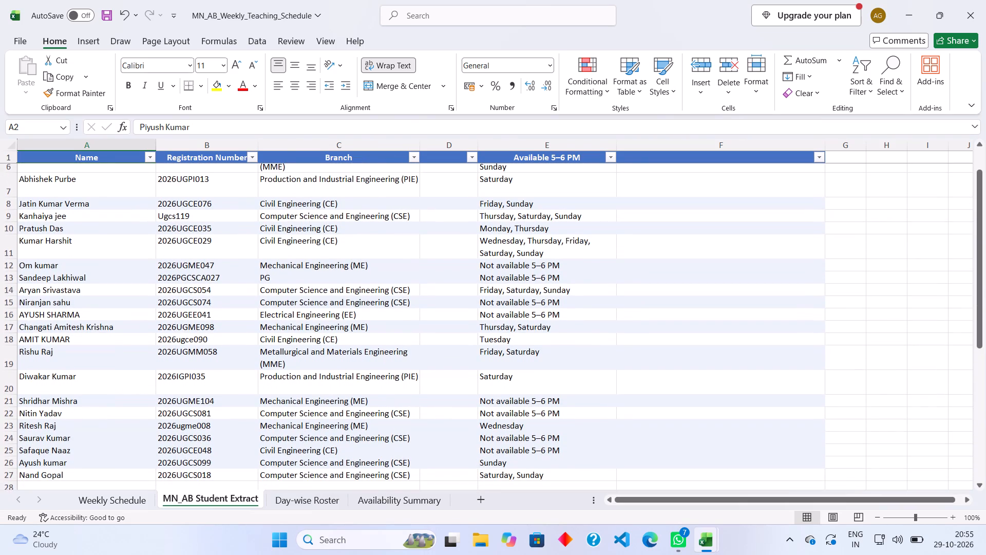
scroll(509, 415, down, 1)
click(68, 456)
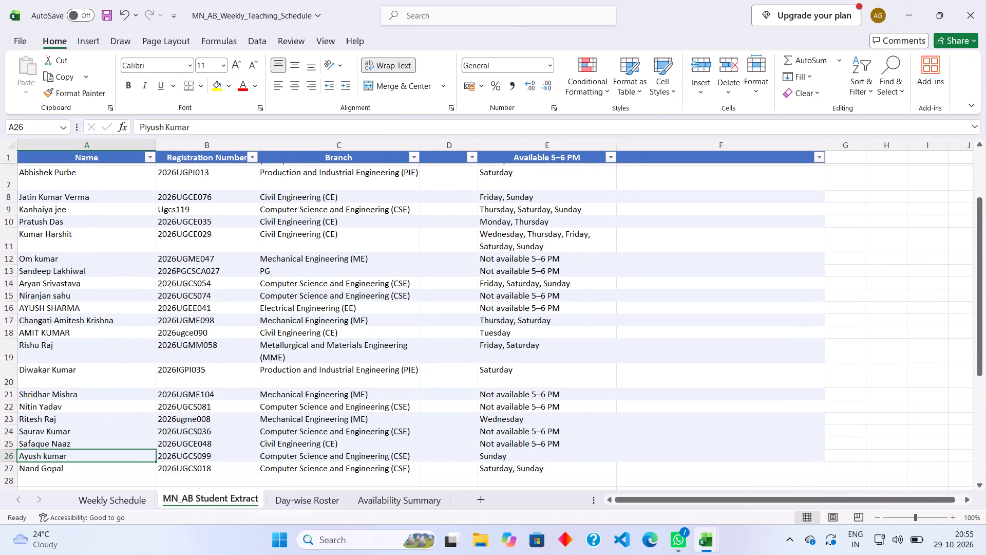
scroll(431, 417, up, 1)
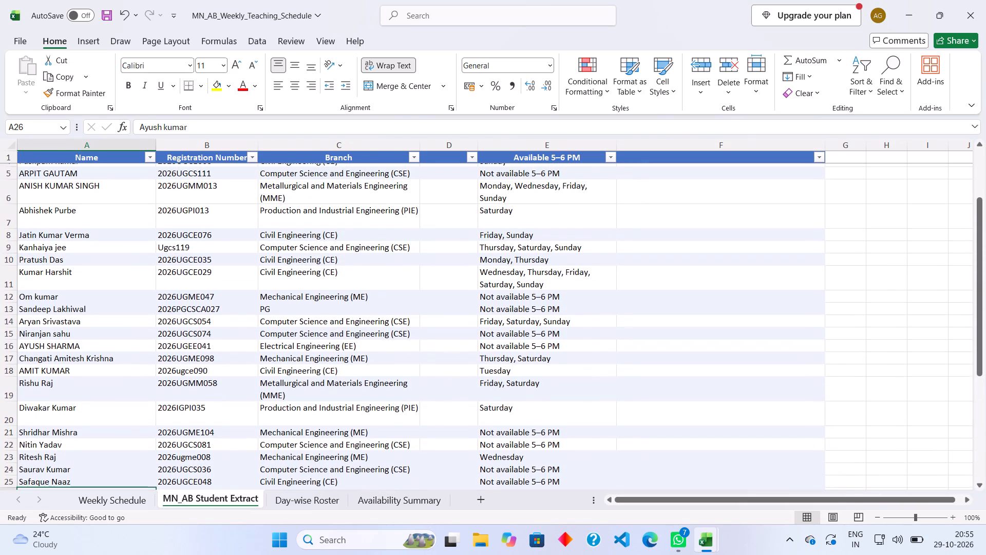
scroll(431, 417, up, 2)
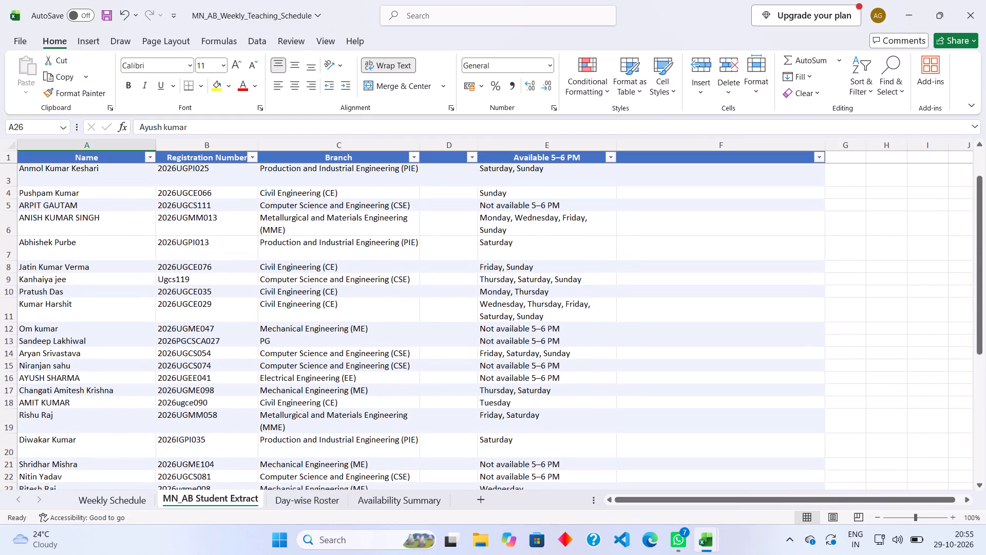
scroll(431, 417, up, 2)
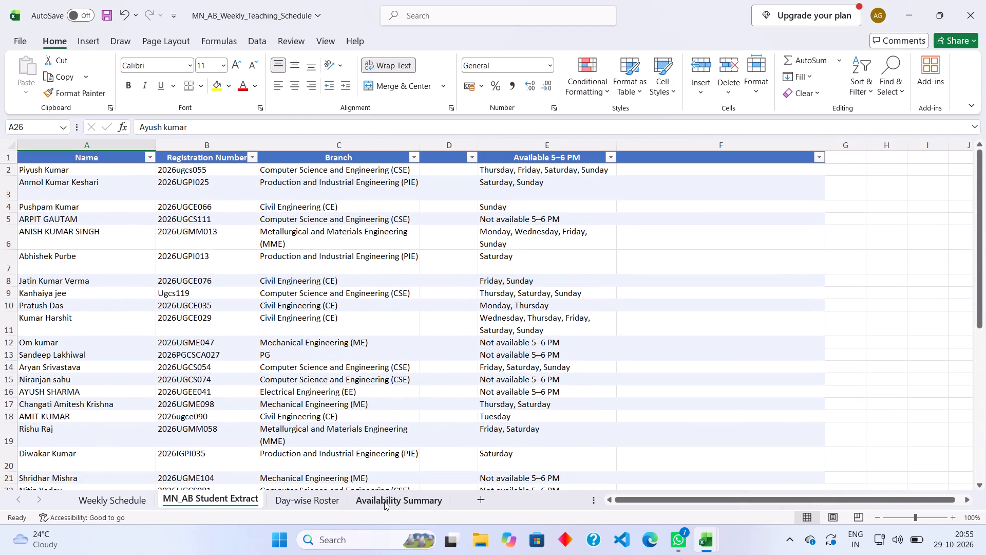
click(384, 502)
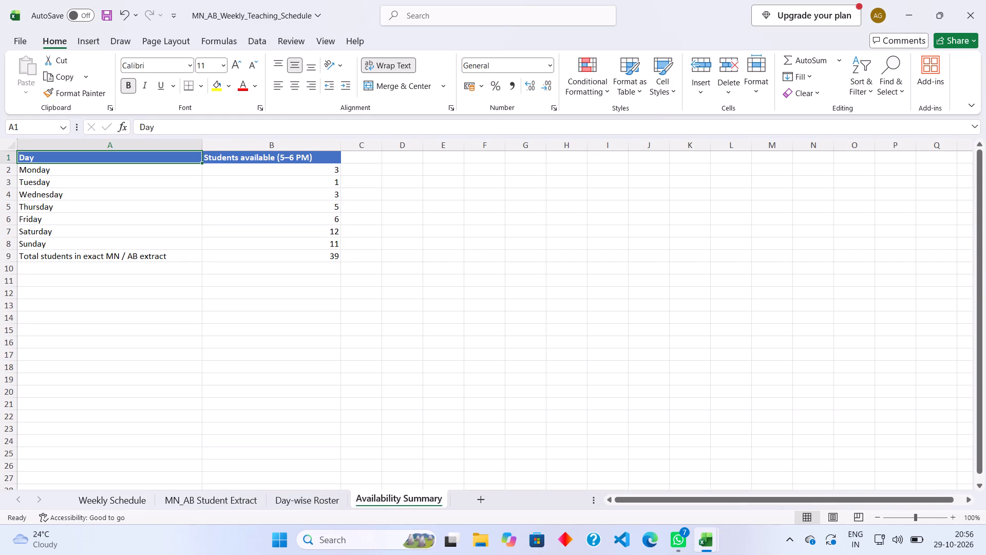
click(229, 498)
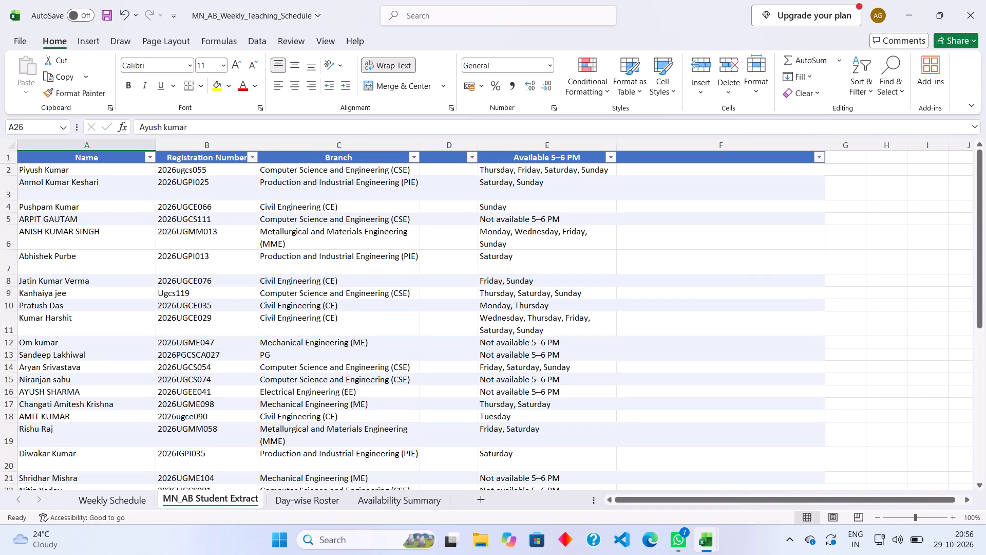
scroll(380, 410, down, 1)
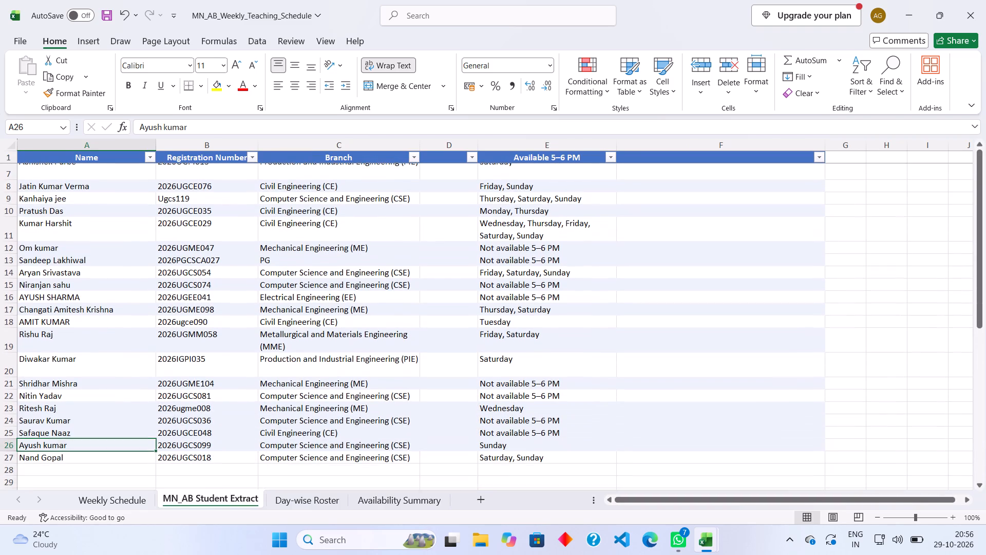
scroll(380, 410, down, 1)
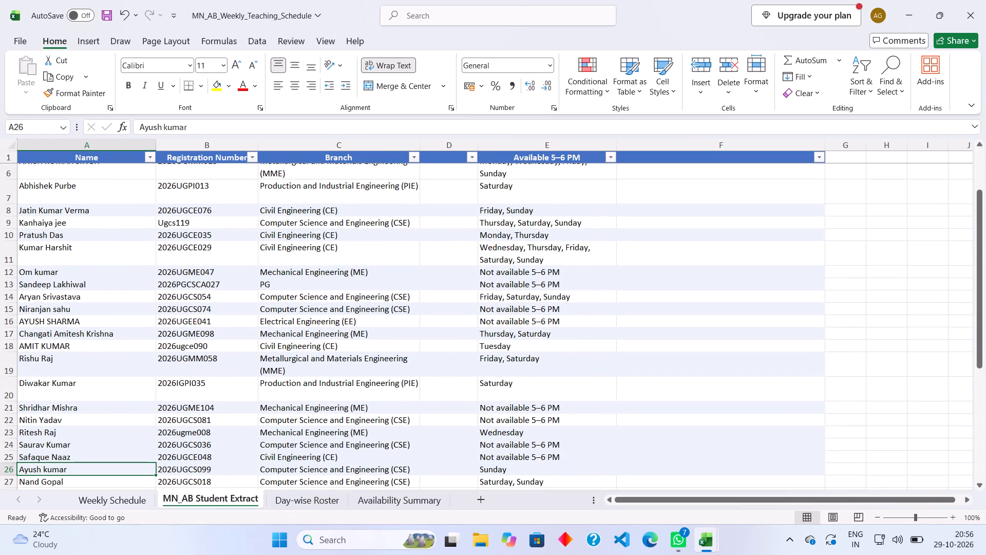
click(205, 349)
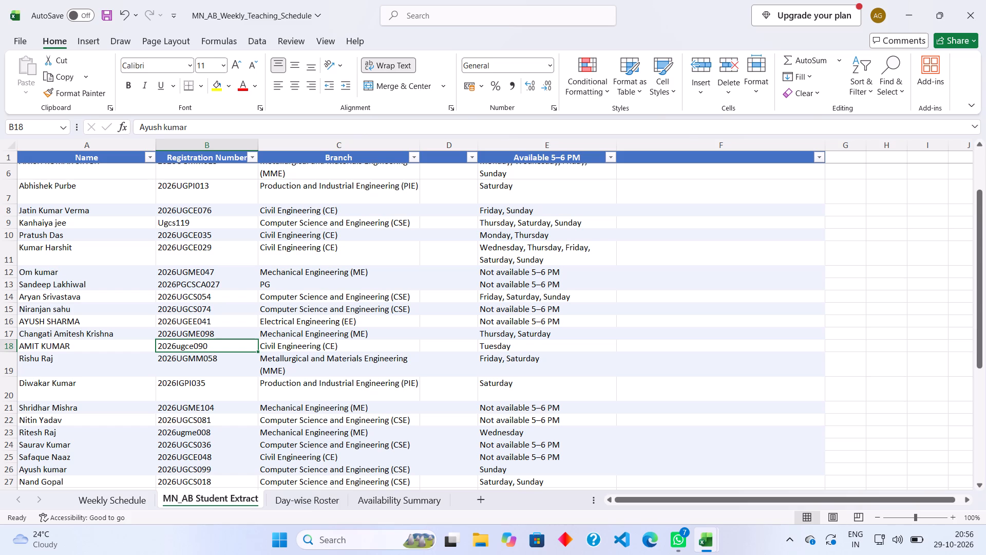
Move the student name from A10 of MN_AB Student Extract to the end of Tuesday's Names cell, with three spaces before and four after.
click(116, 235)
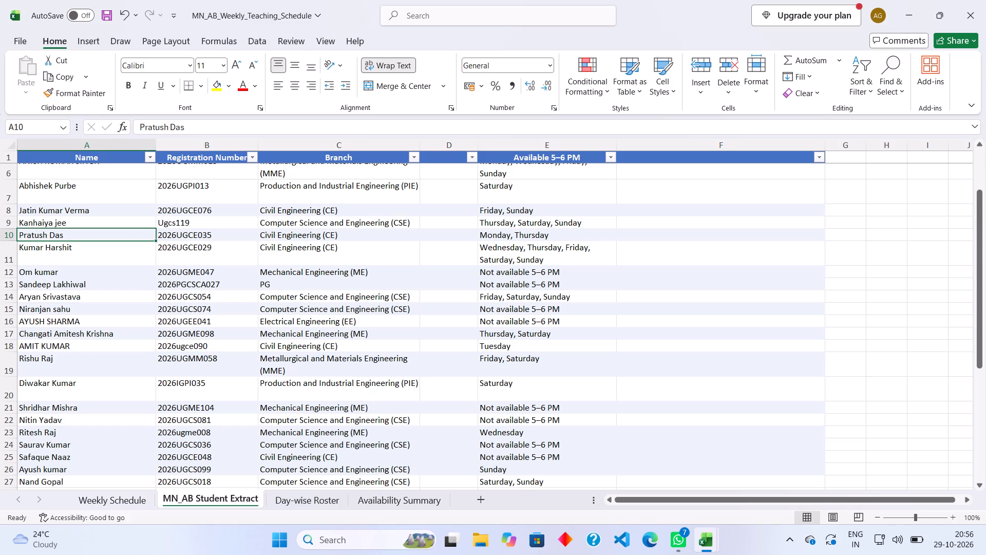
double_click(175, 127)
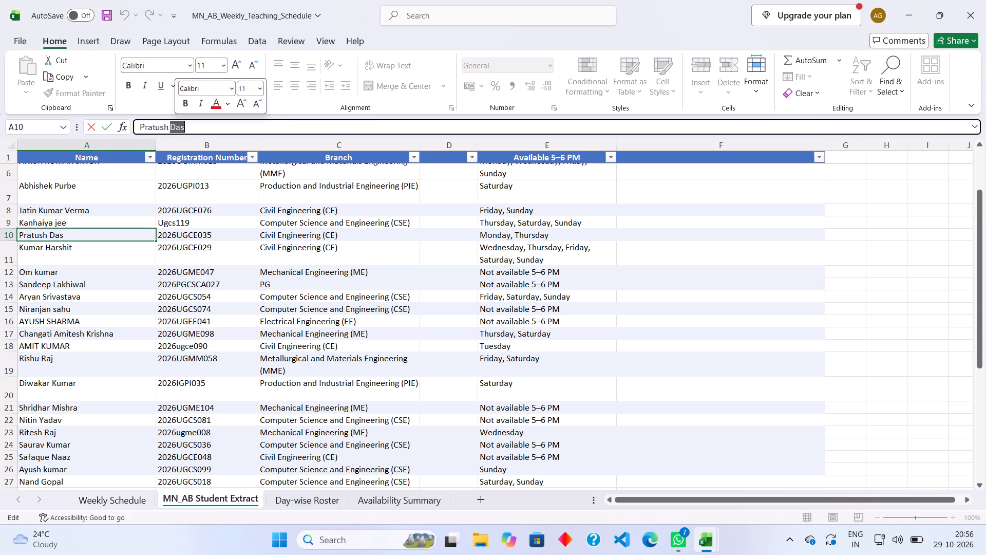
click(189, 128)
drag(189, 128, 148, 124)
key(ctrl+c)
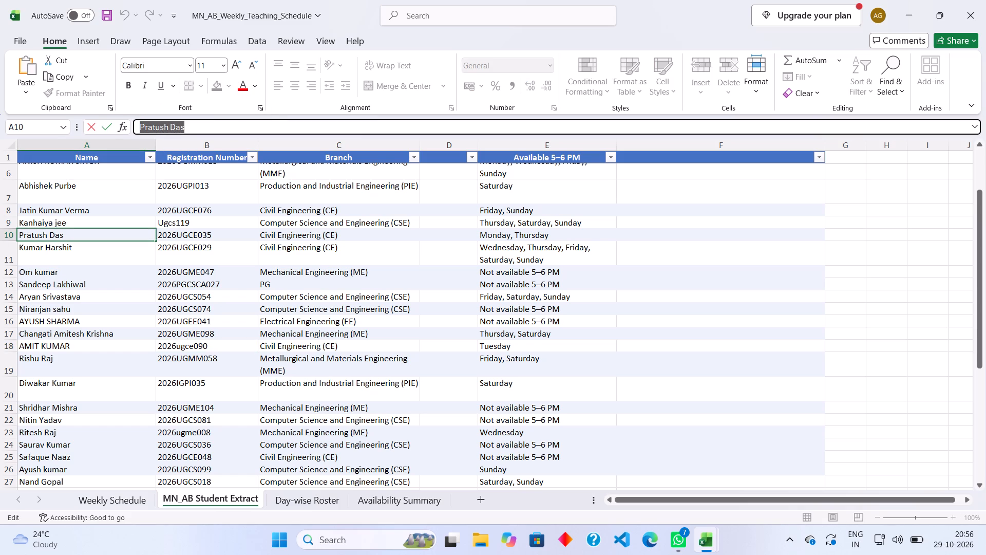
key(ctrl+x)
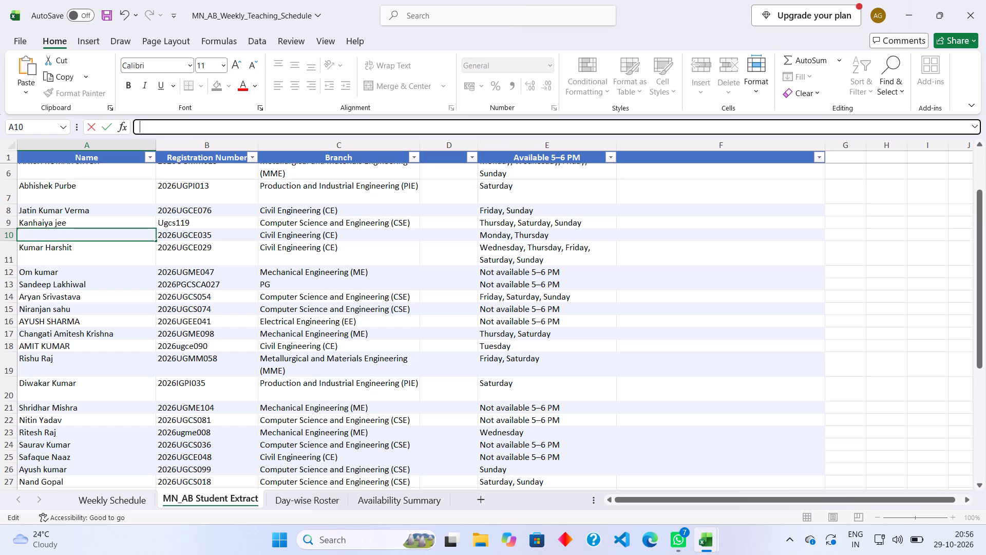
click(106, 501)
click(222, 250)
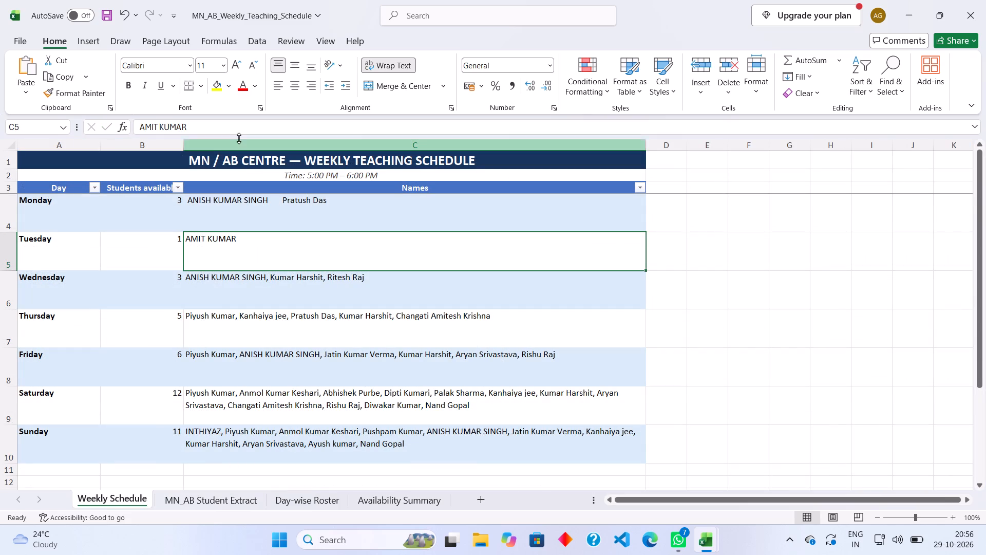
click(242, 123)
key(space)
key(space)
key(space)
key(ctrl+v)
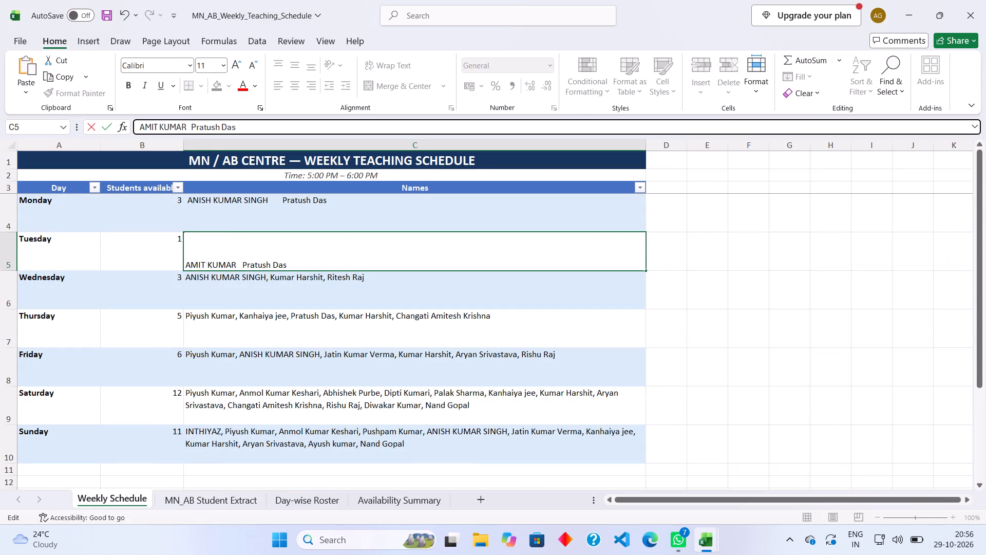
key(space)
key(space)
key(space)
key(space)
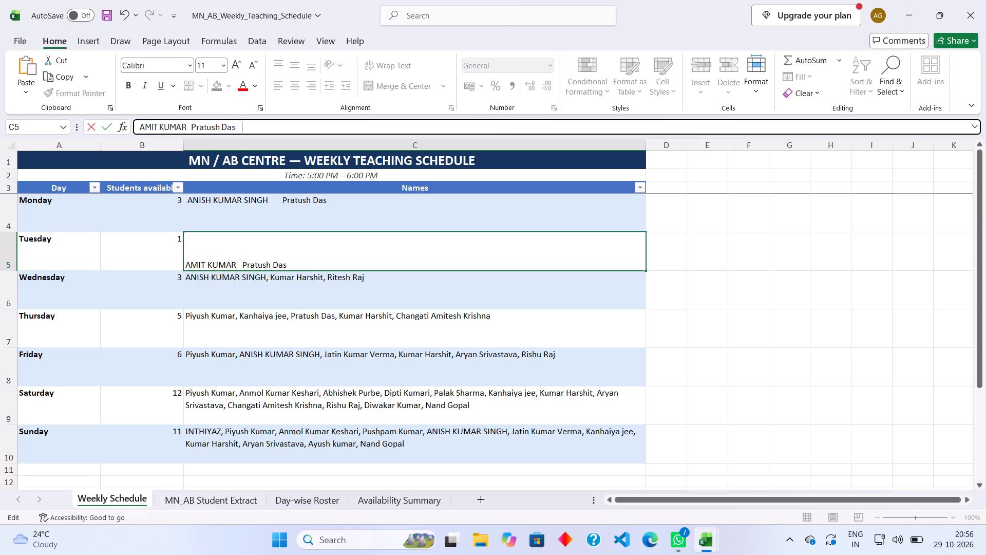
Move the student name from A11 of MN_AB Student Extract to the end of Tuesday's Names cell on the Weekly Schedule sheet.
click(200, 507)
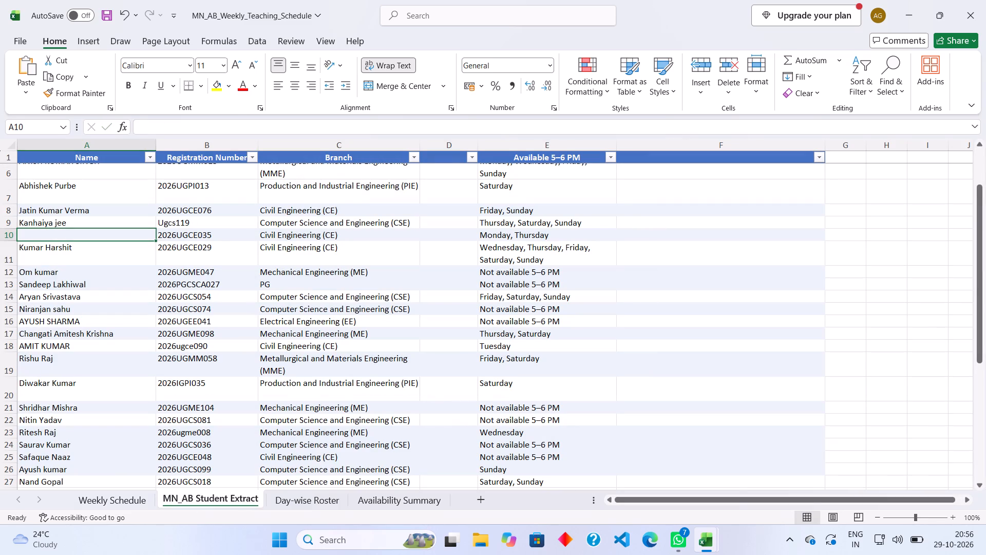
click(67, 252)
key(ctrl+x)
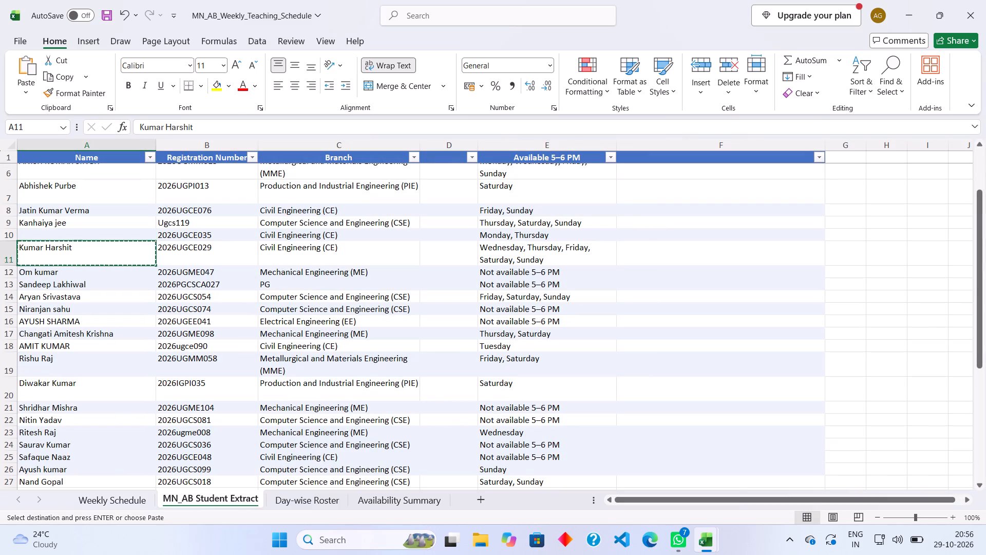
drag(198, 123, 132, 122)
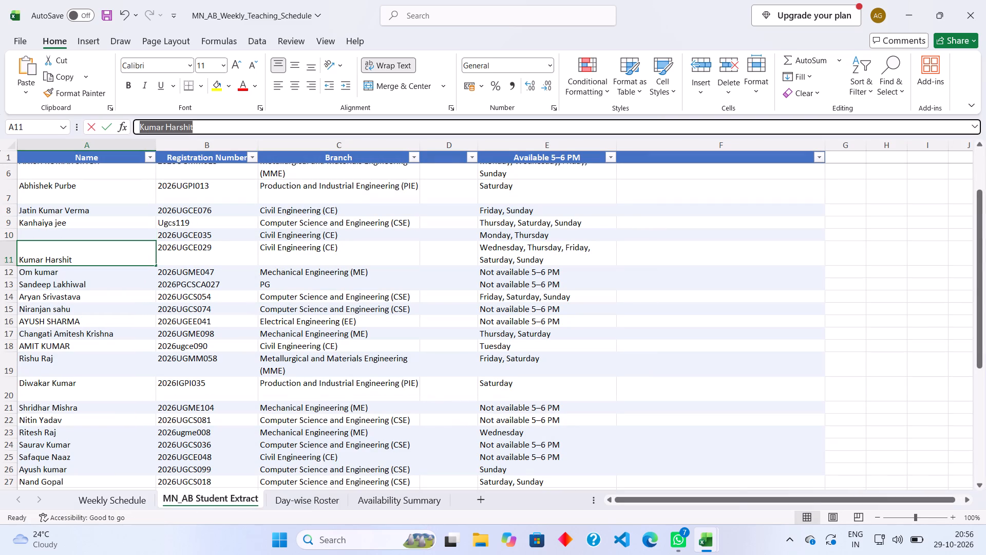
key(ctrl+x)
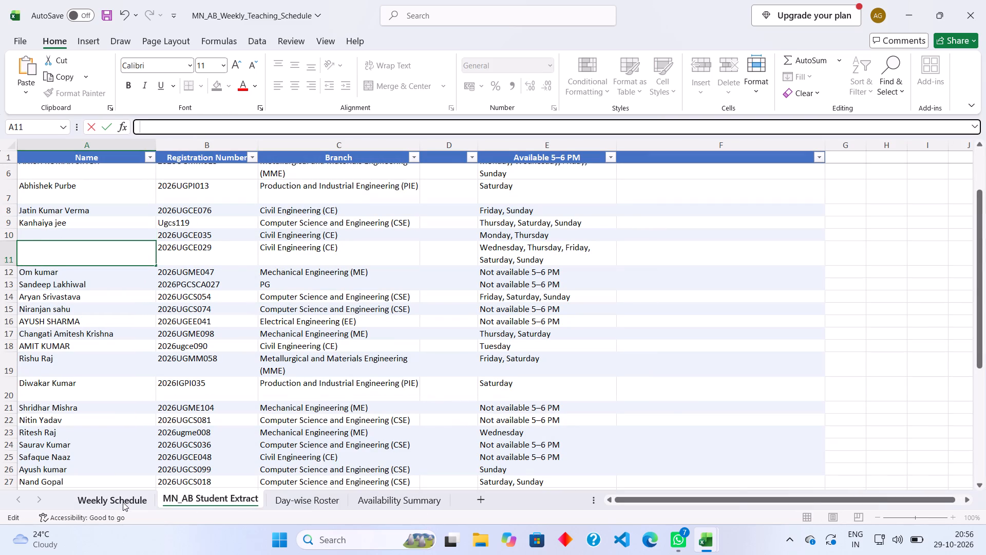
click(123, 502)
click(328, 237)
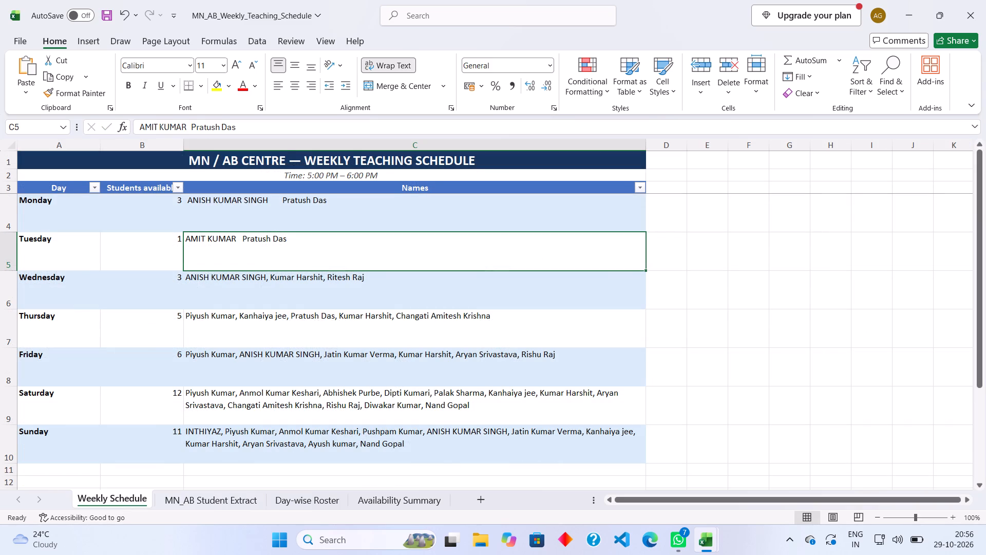
click(290, 130)
key(ctrl+v)
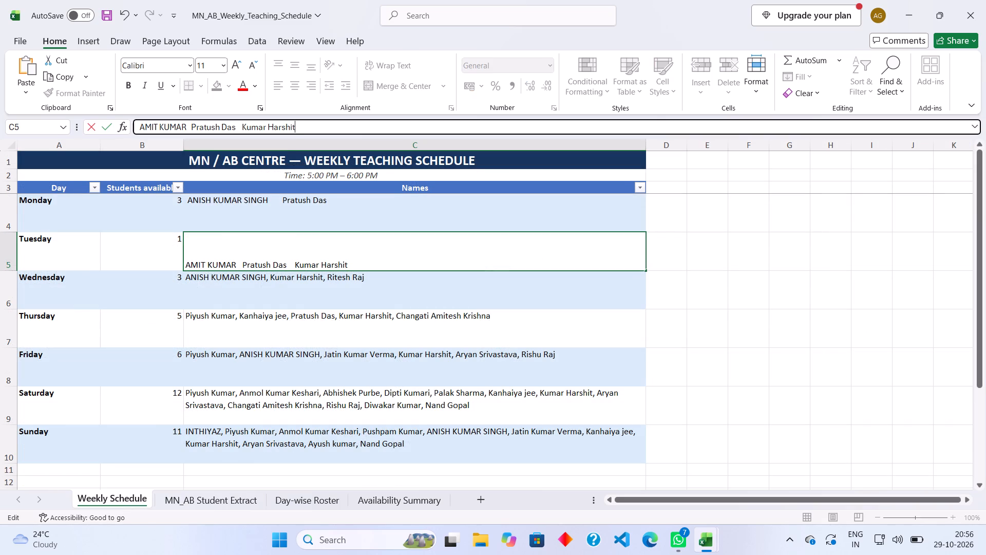
click(277, 289)
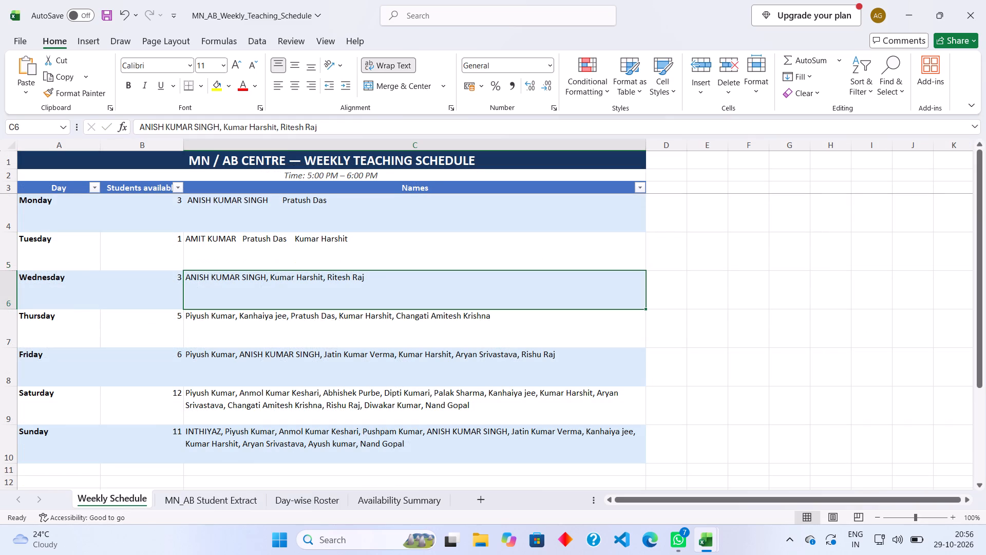
Delete the first name and the comma following it from Sunday's Names cell on the Weekly Schedule sheet.
click(299, 335)
scroll(299, 335, down, 1)
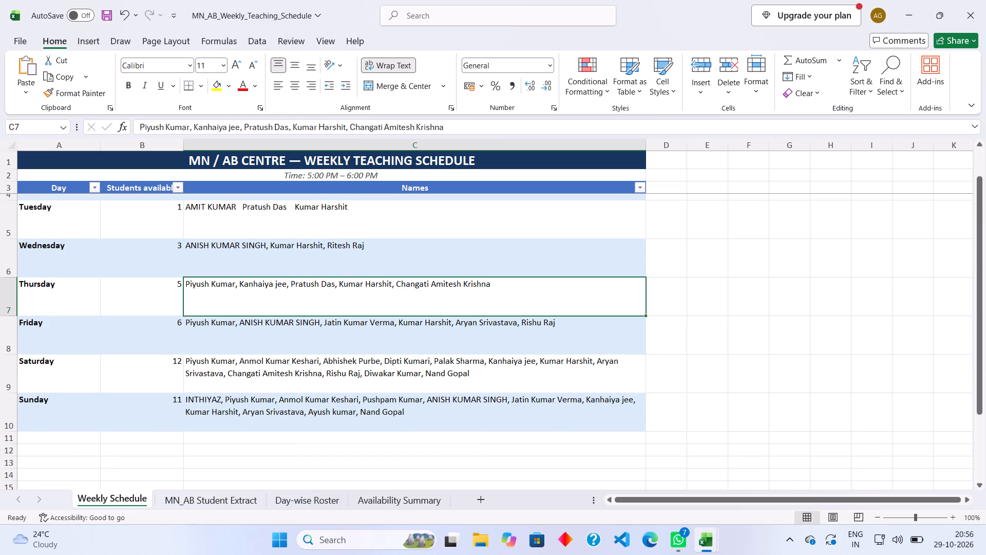
click(278, 409)
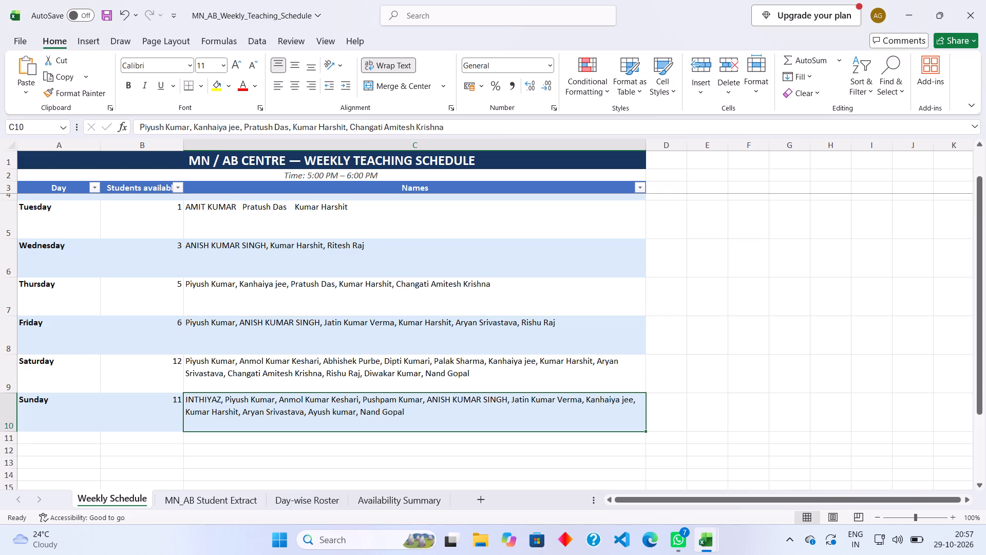
drag(179, 126, 140, 130)
key(BackSpace)
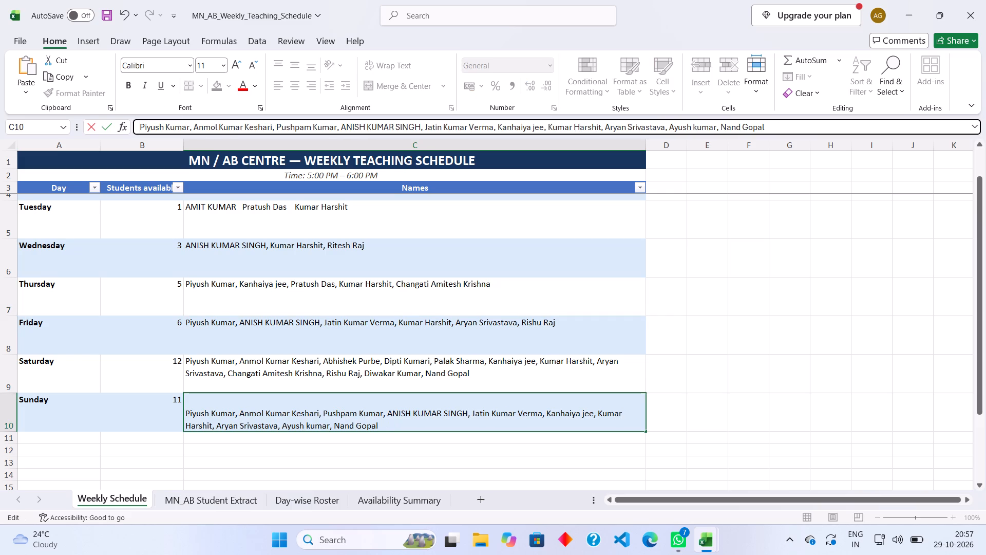
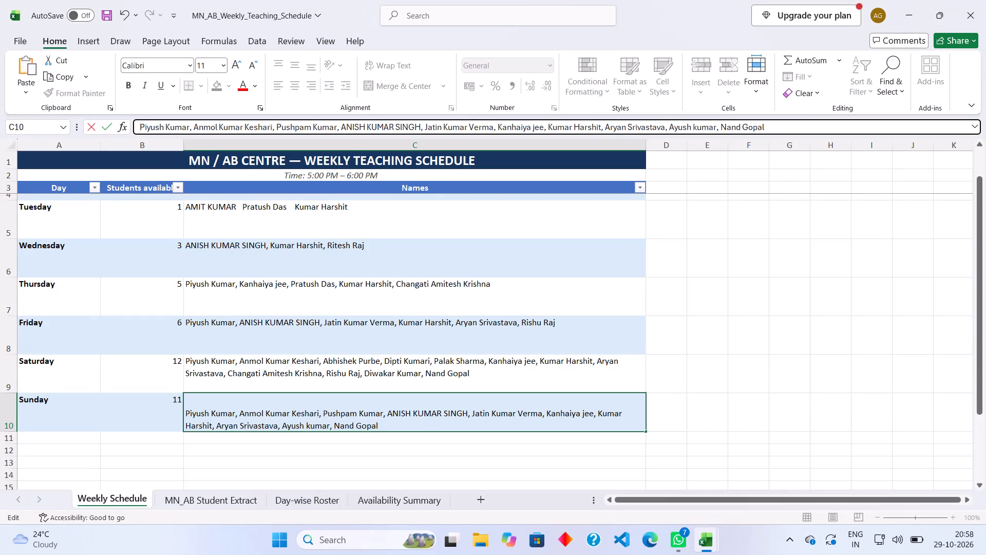
Look over the Untitled form (Responses) workbook, then bring up the Sankalp_NGO_Weekly_Timetable_Grid workbook.
click(902, 30)
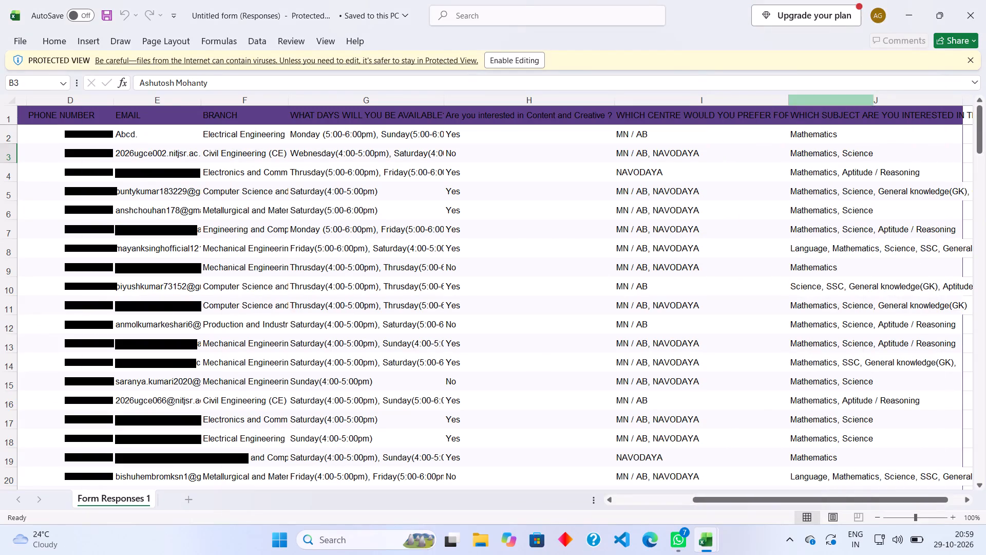
scroll(473, 358, down, 1)
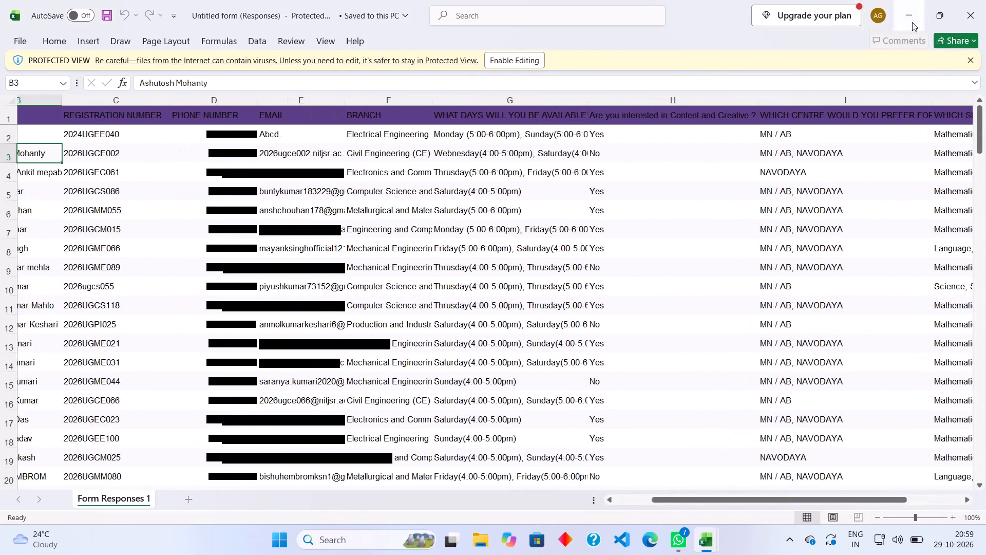
click(910, 12)
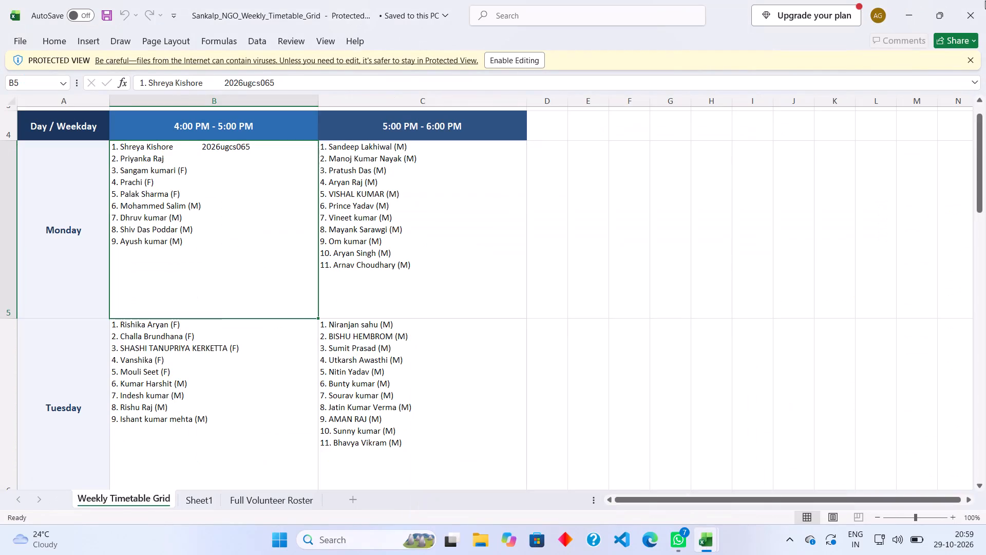
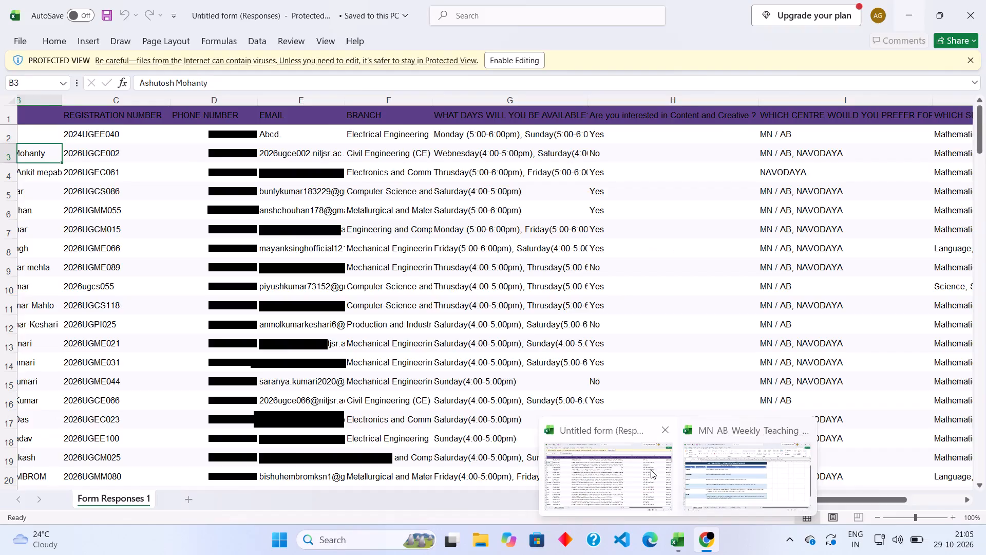
In the MN_AB_Weekly_Teaching_Schedule workbook, append the student Aditya, with surname, to the end of Monday's names on the Weekly Schedule sheet.
click(719, 468)
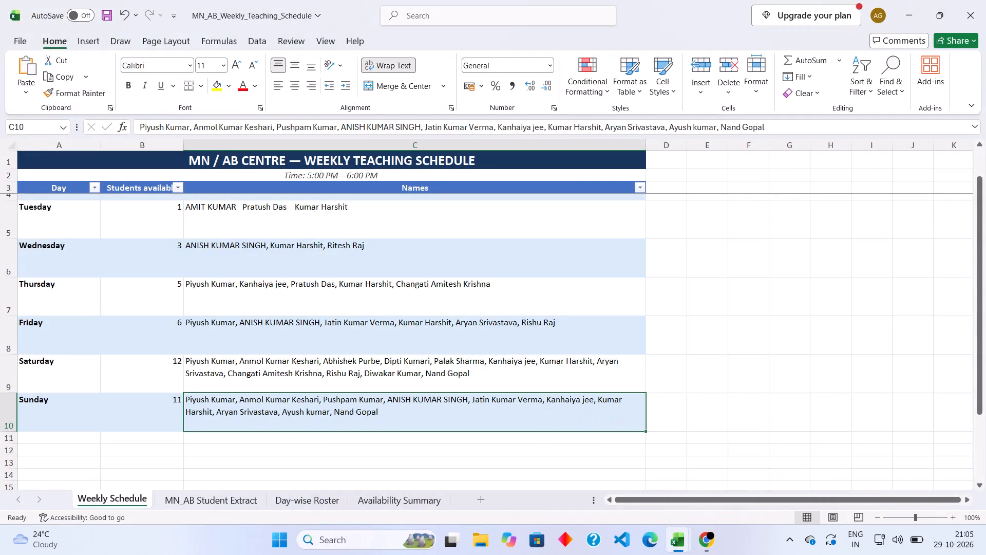
scroll(219, 231, up, 1)
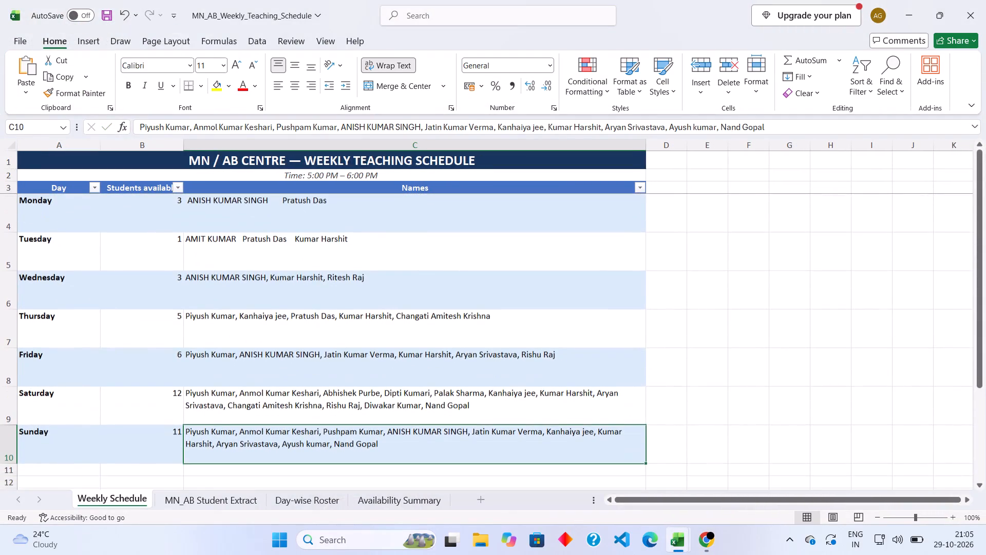
click(370, 228)
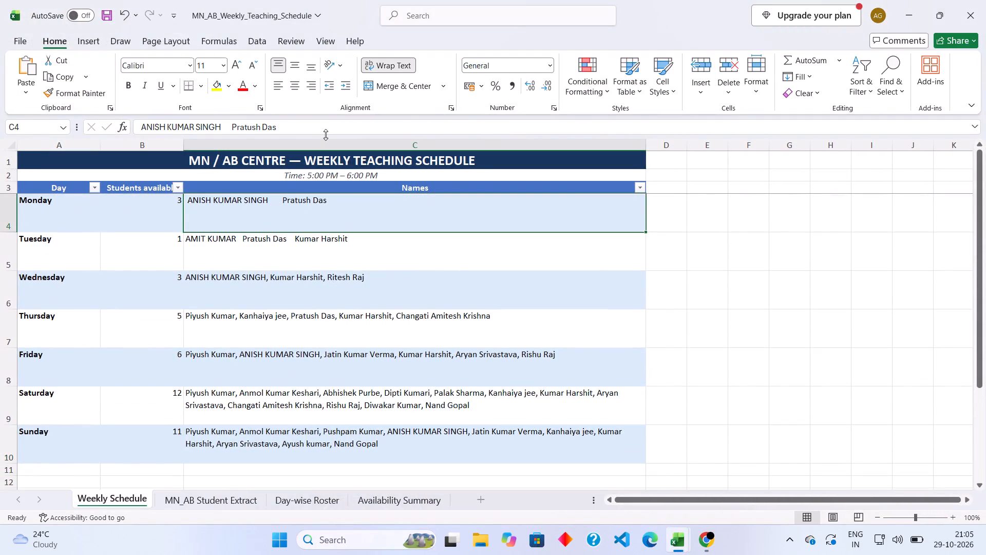
click(326, 135)
click(330, 125)
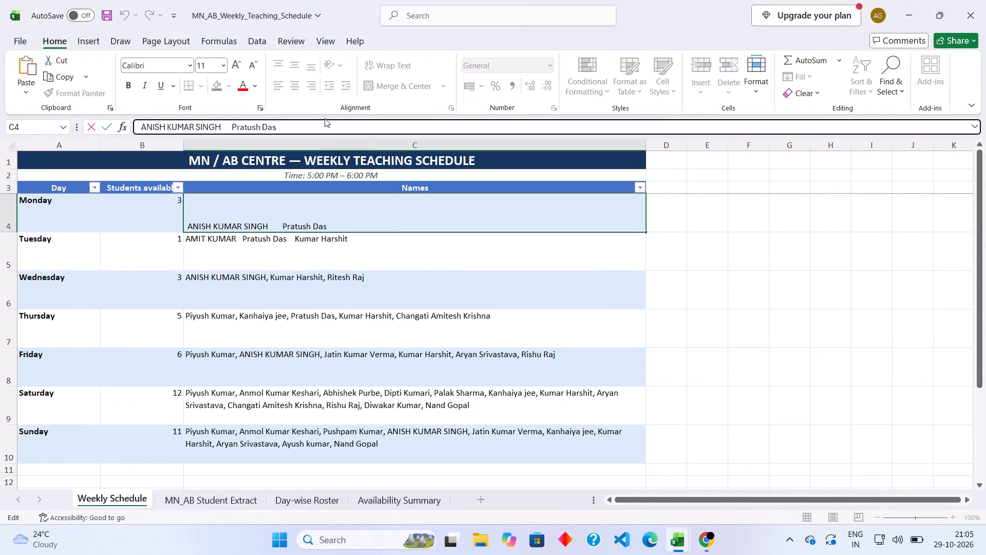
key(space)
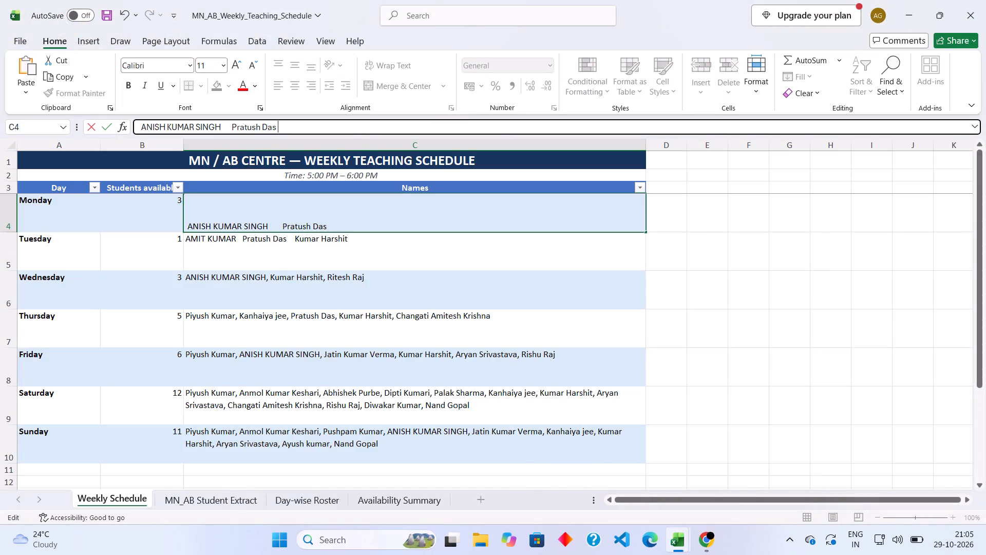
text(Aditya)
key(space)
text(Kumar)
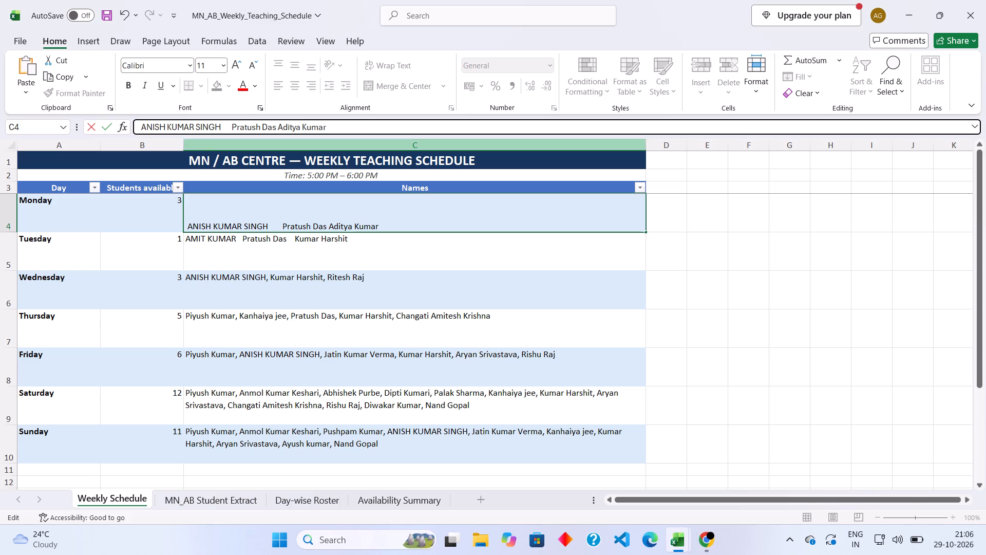
Widen the gap between the second and third student names in Monday's entry with six extra spaces.
click(276, 126)
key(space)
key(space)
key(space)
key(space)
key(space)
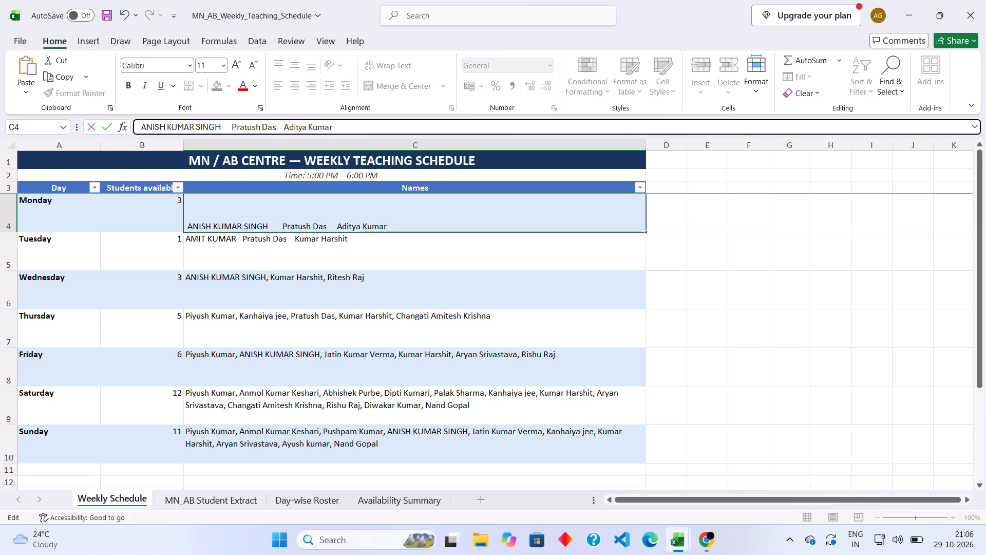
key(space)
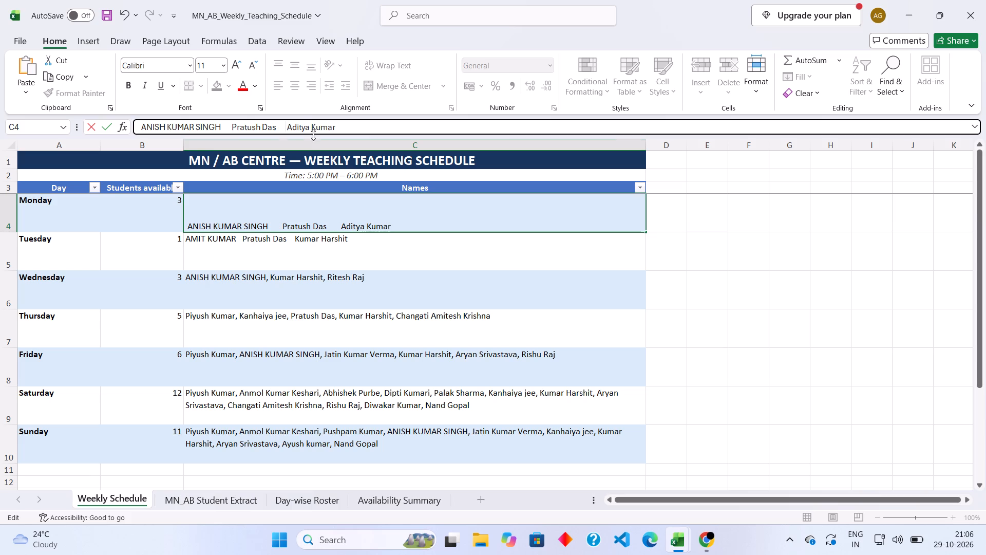
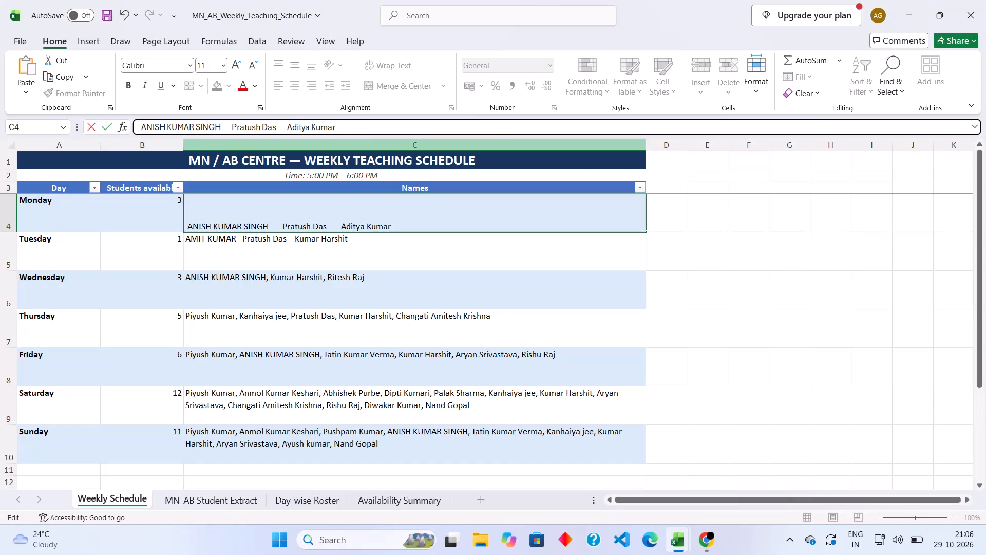
Remove the students Dipti and Palak, along with the leftover comma, from Saturday's names on the Weekly Schedule sheet.
click(262, 251)
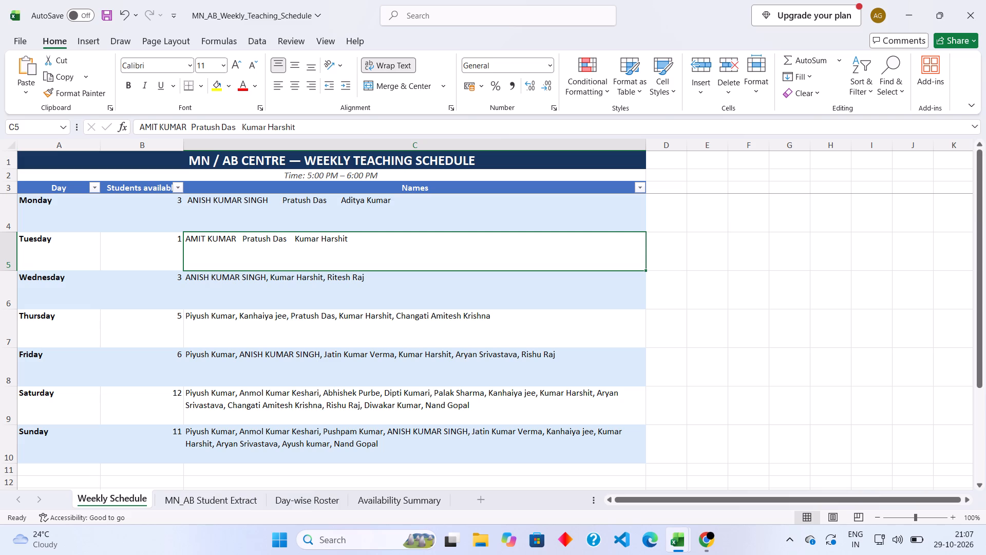
click(490, 412)
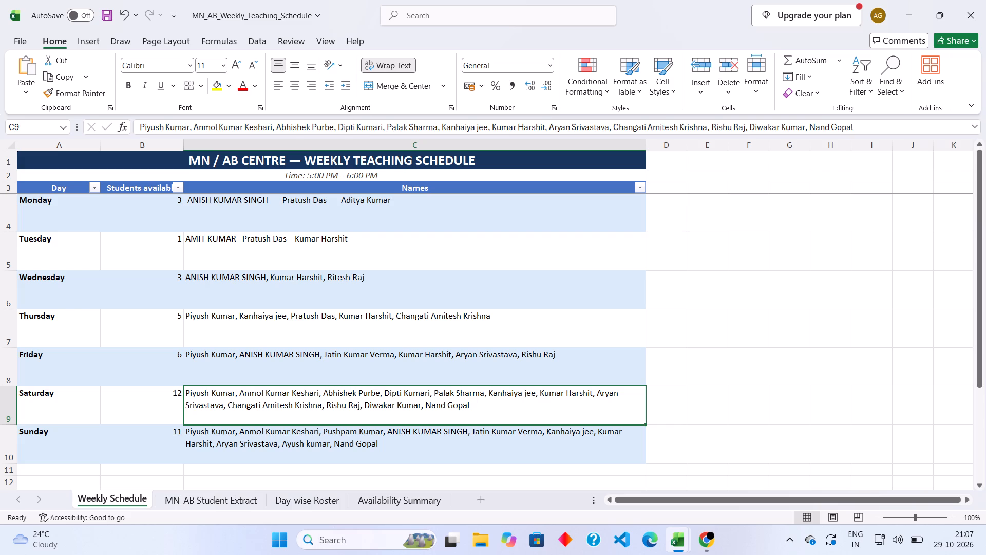
drag(337, 127, 438, 129)
key(BackSpace)
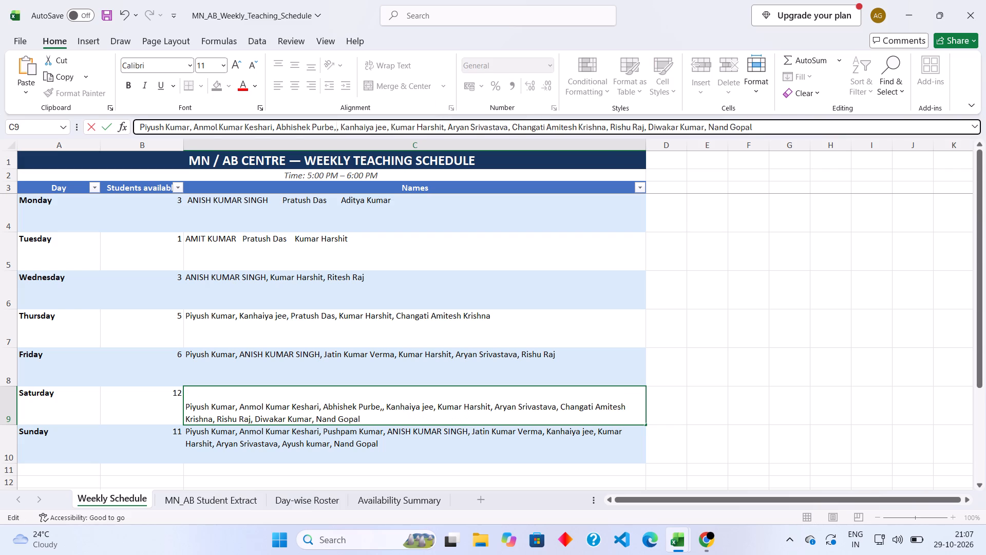
key(BackSpace)
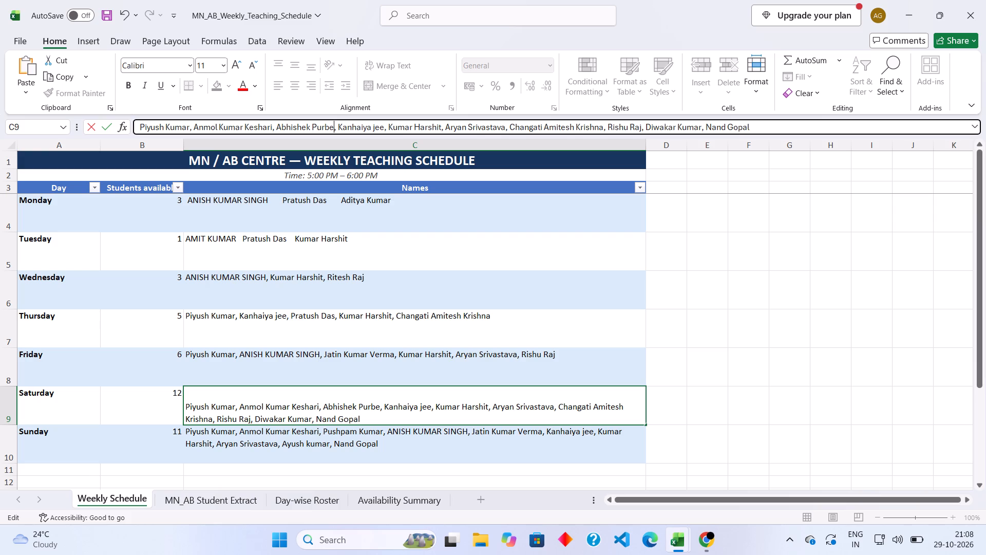
scroll(425, 129, left, 1)
Remove the students Kanhaiya and Nand from Sunday's names, including their separating commas.
click(276, 440)
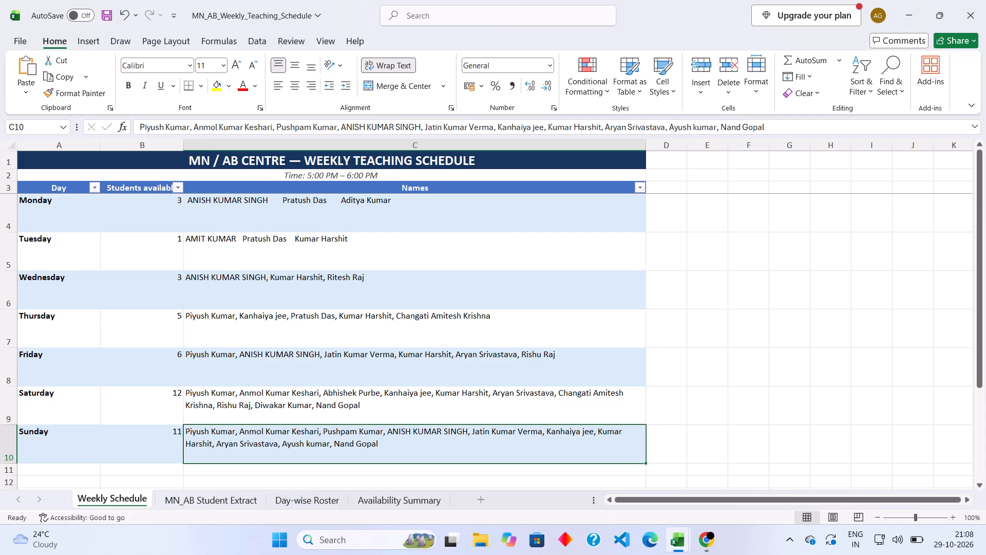
click(464, 121)
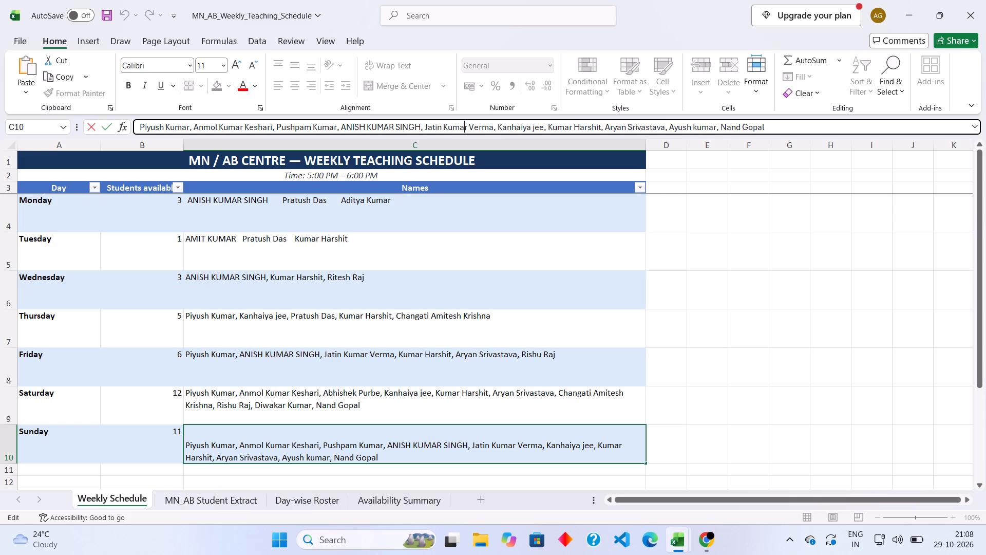
drag(498, 129, 545, 127)
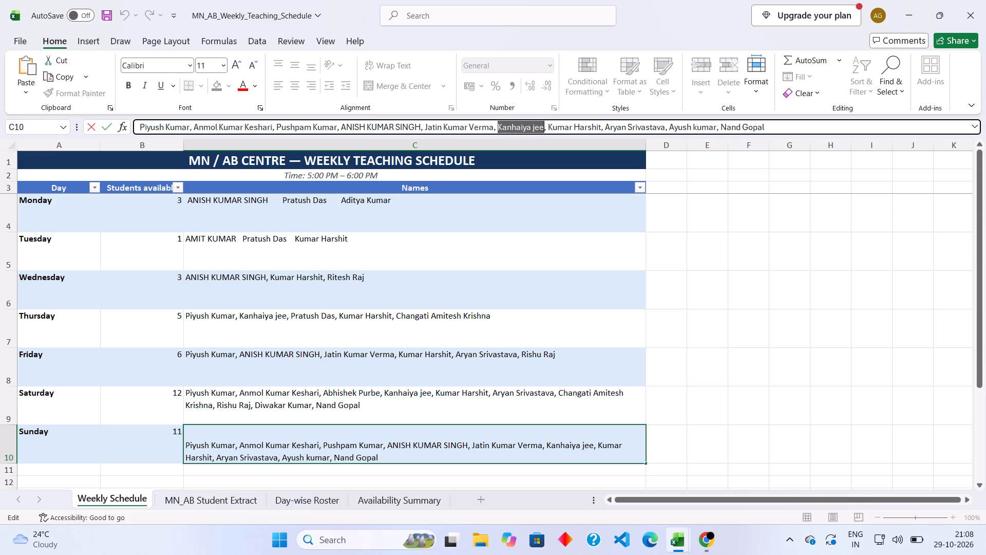
drag(545, 127, 547, 128)
key(BackSpace)
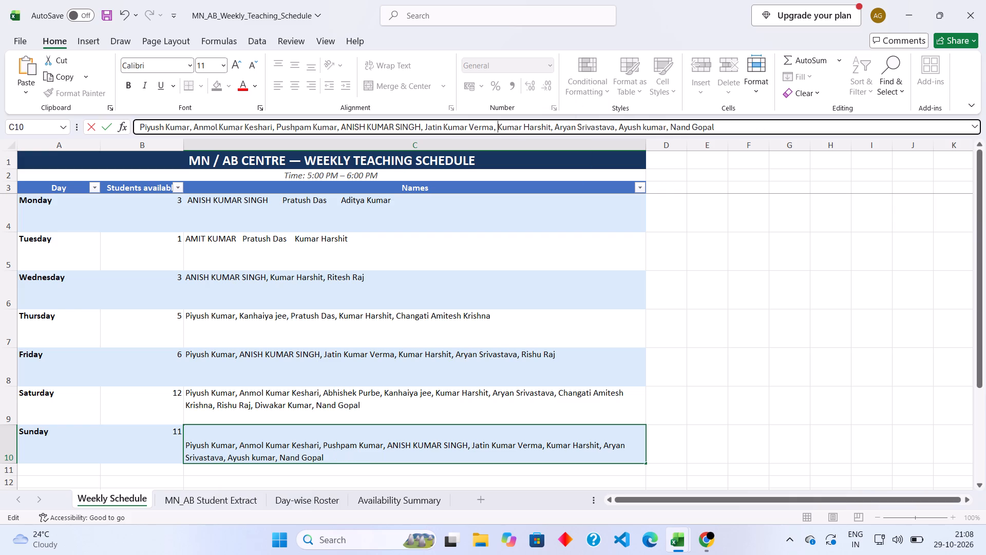
drag(716, 124, 669, 125)
drag(669, 125, 669, 125)
key(BackSpace)
key(BackSpace)
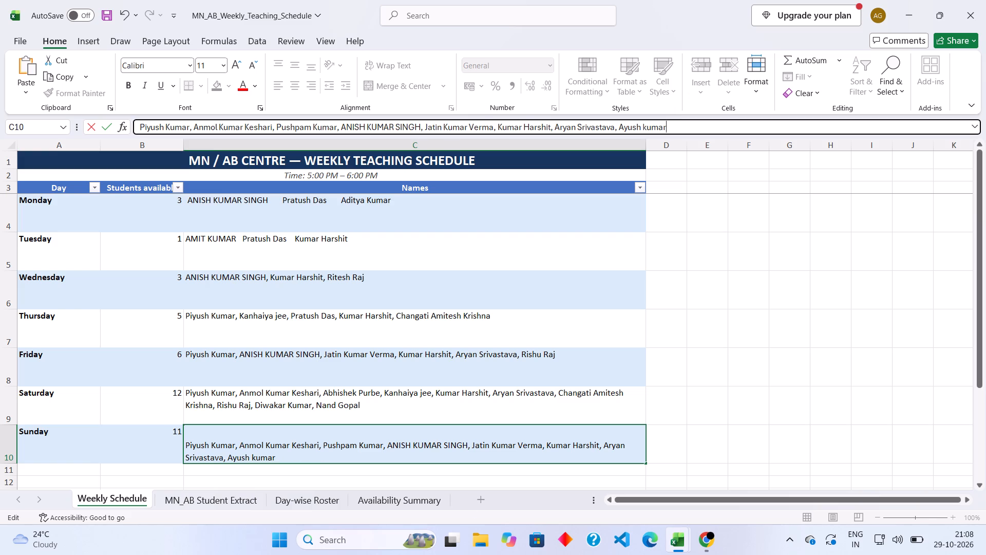
Remove the students Kanhaiya and Nand from Saturday's names, leaving Diwakar's full name as the final entry.
click(439, 403)
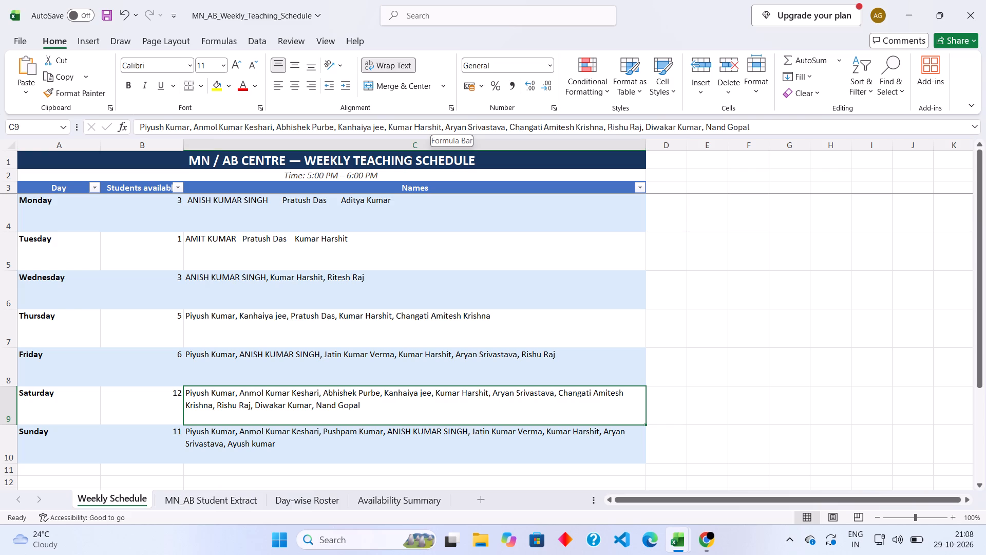
drag(334, 126, 385, 128)
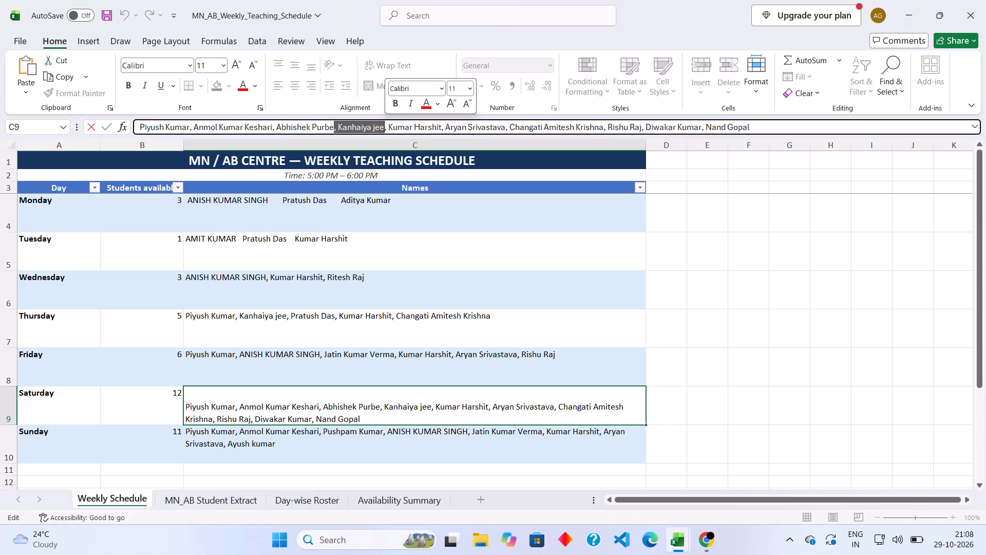
key(BackSpace)
click(413, 453)
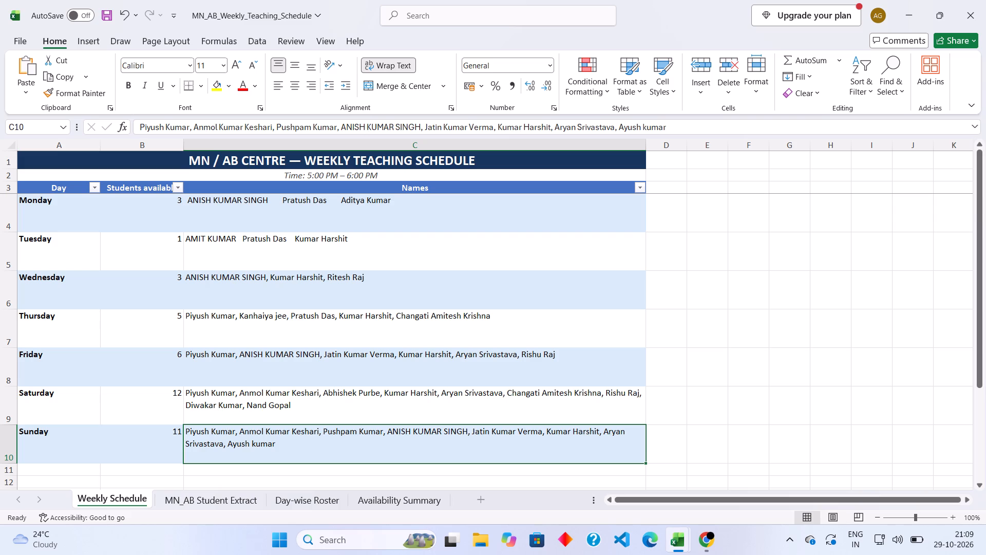
click(324, 404)
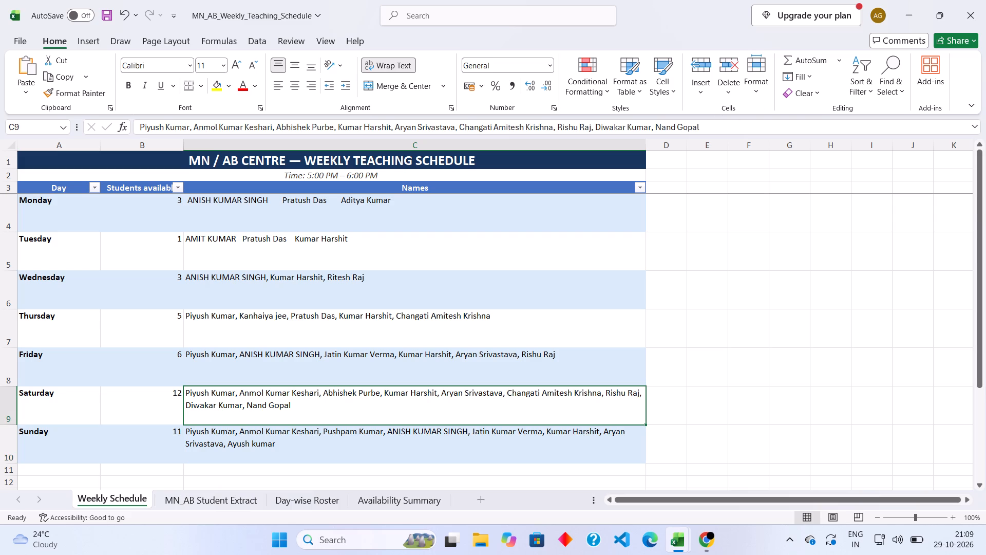
drag(705, 124, 649, 125)
key(BackSpace)
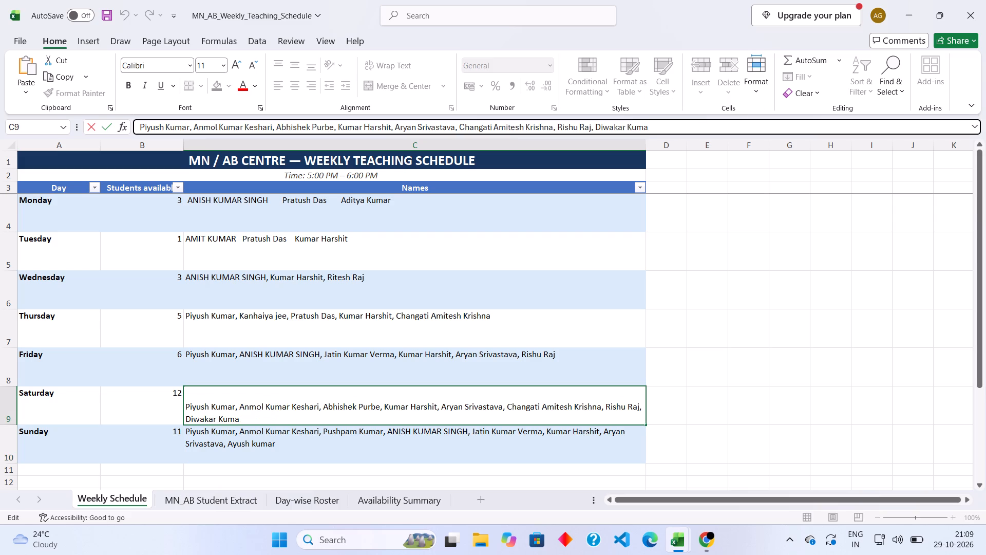
key(r)
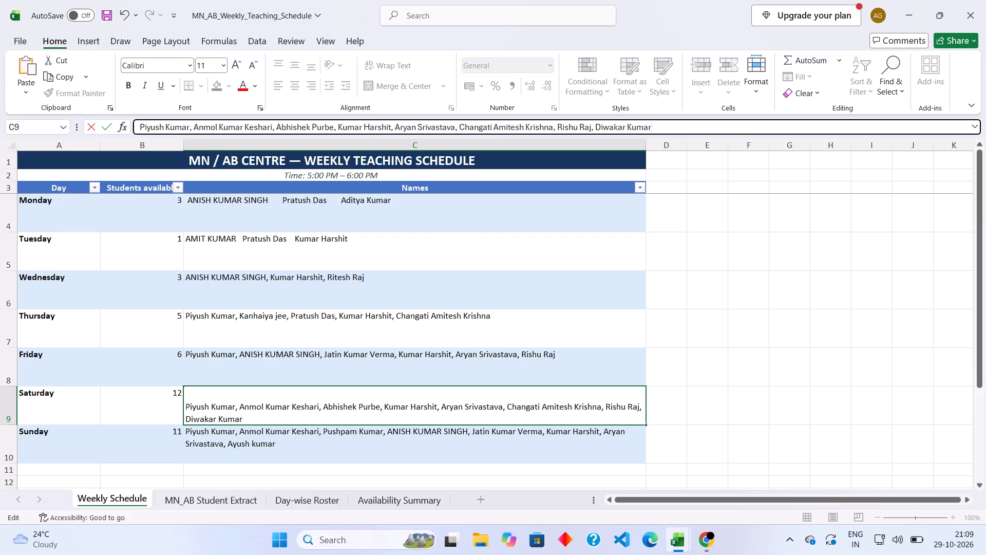
Remove the first two students, Piyush and Anmol, and the leftover leading comma from Sunday's names.
click(411, 441)
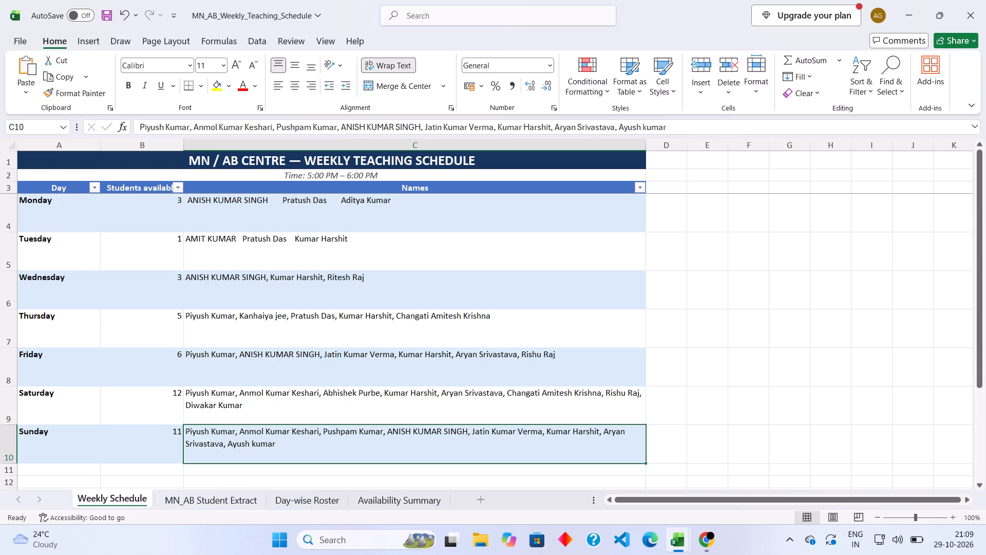
drag(273, 126, 136, 120)
key(BackSpace)
key(Right)
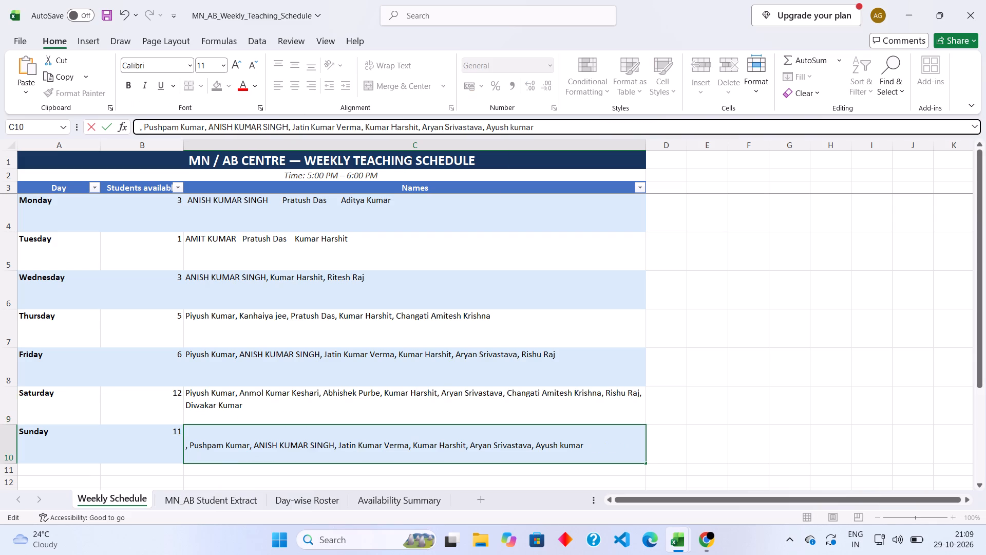
key(BackSpace)
Remove the students Harshit and Aryan from Saturday's names, keeping a single comma after Abhishek's entry.
click(318, 410)
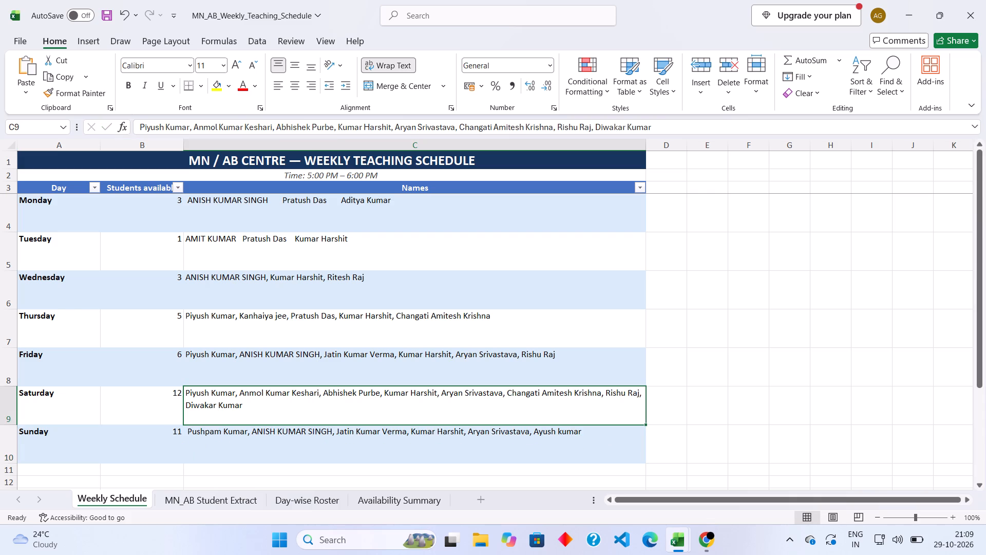
click(465, 438)
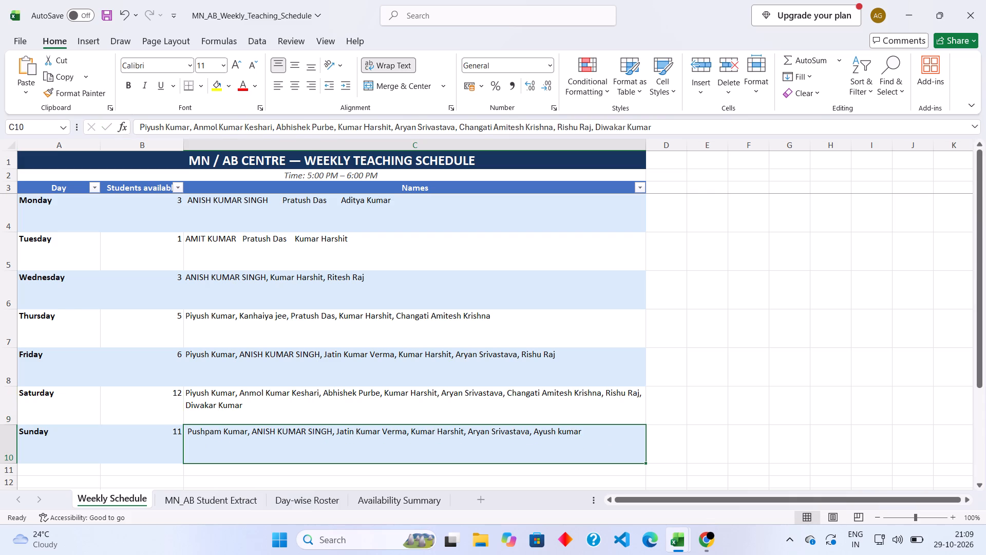
click(451, 402)
drag(395, 126, 334, 130)
key(BackSpace)
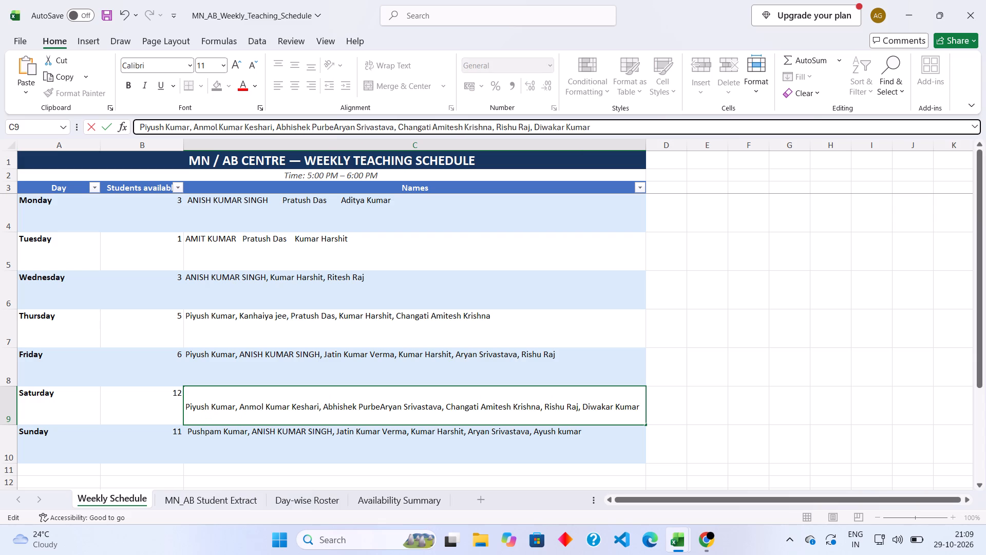
key(comma)
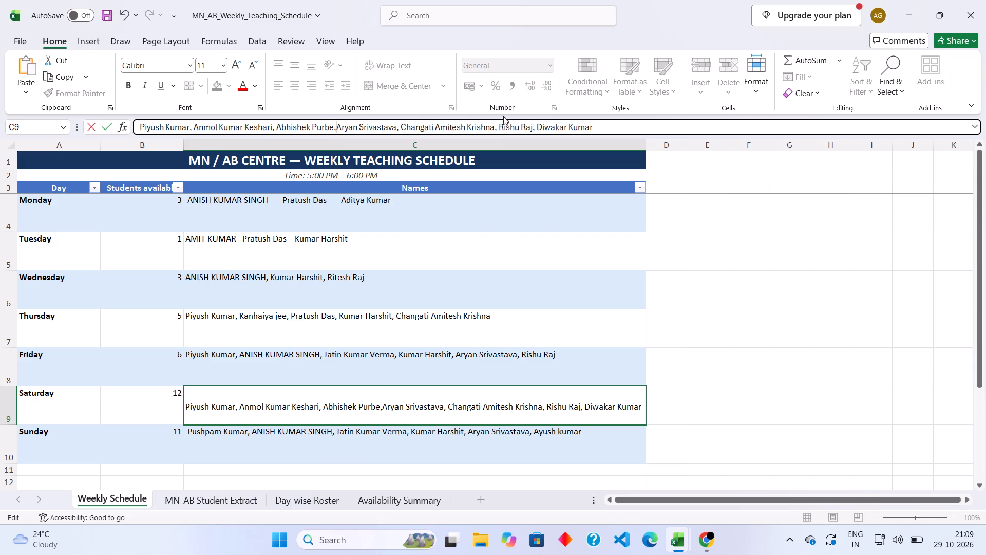
drag(334, 126, 401, 129)
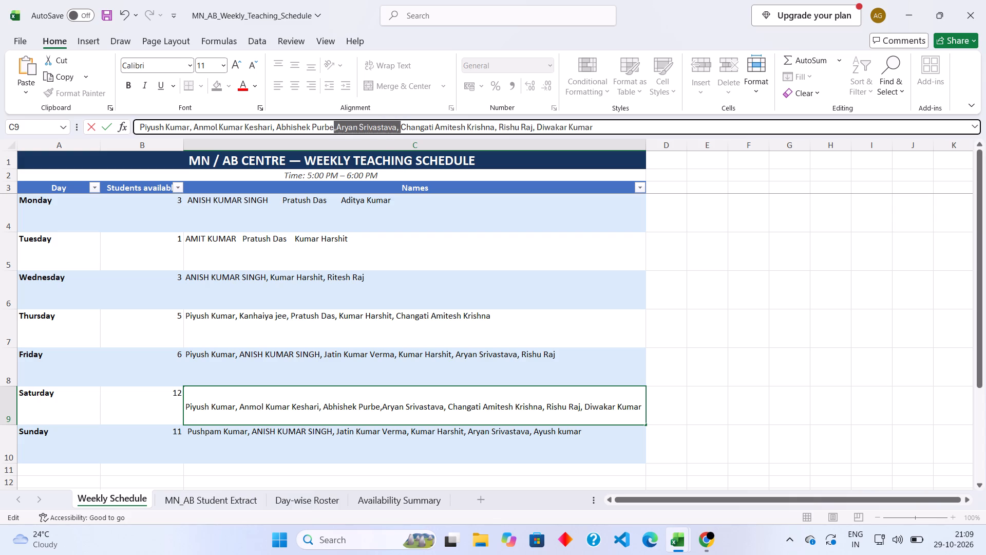
drag(401, 129, 396, 129)
key(BackSpace)
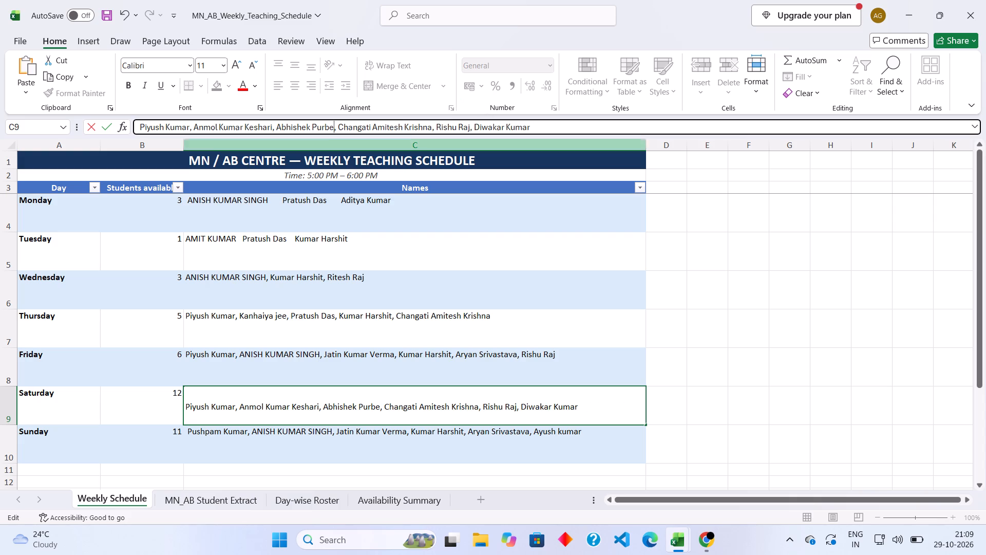
click(504, 435)
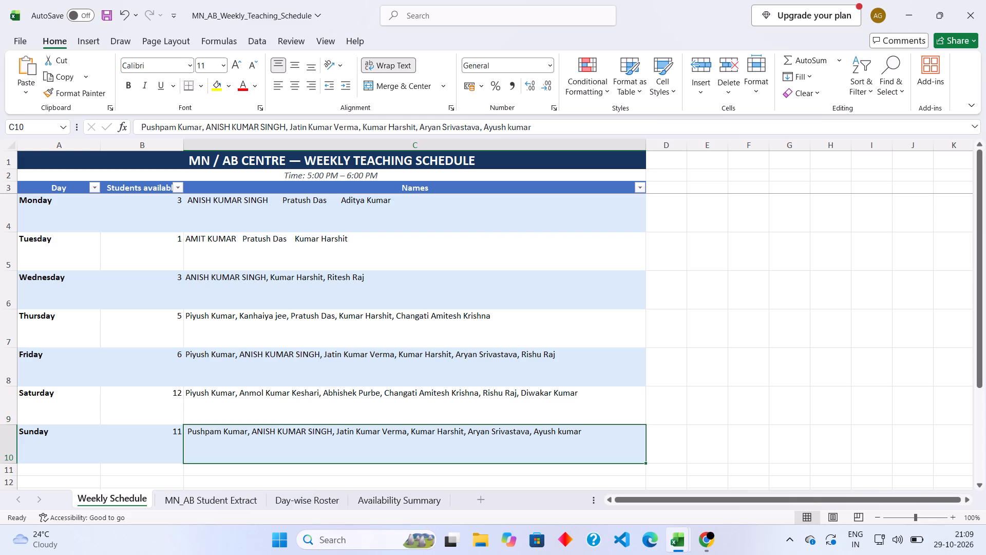
click(455, 448)
Remove the student Kanhaiya and the extra comma from Thursday's names.
click(313, 325)
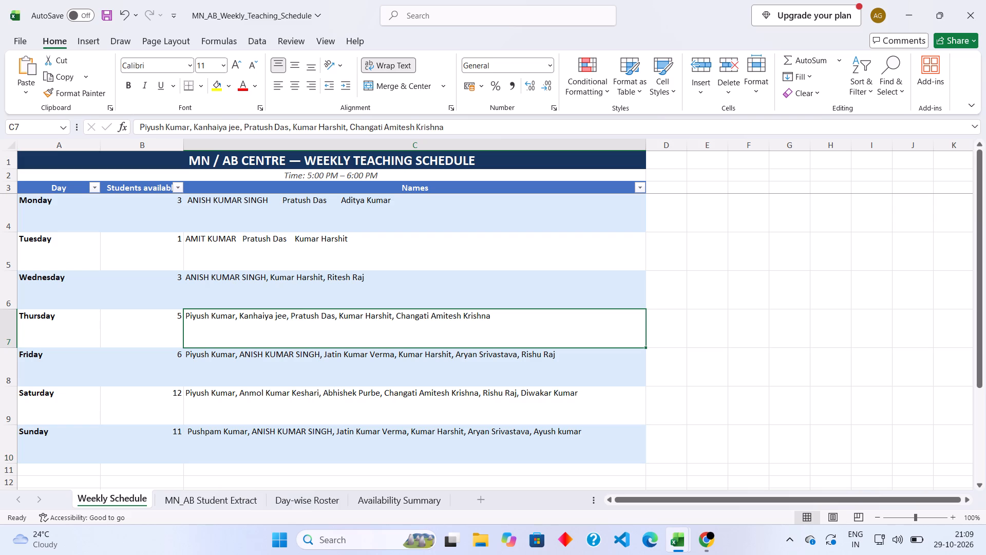
drag(195, 126, 197, 126)
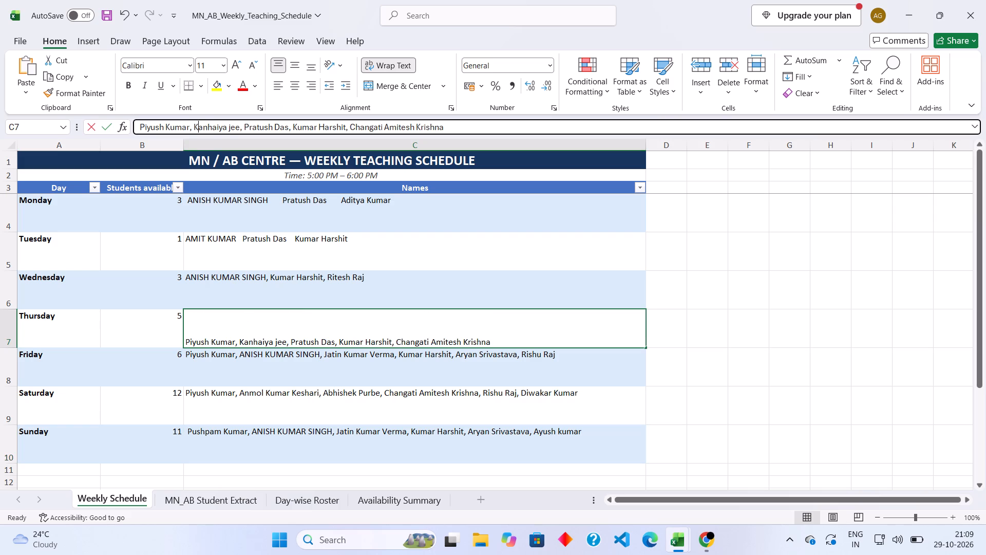
drag(197, 126, 239, 131)
key(BackSpace)
key(BackSpace)
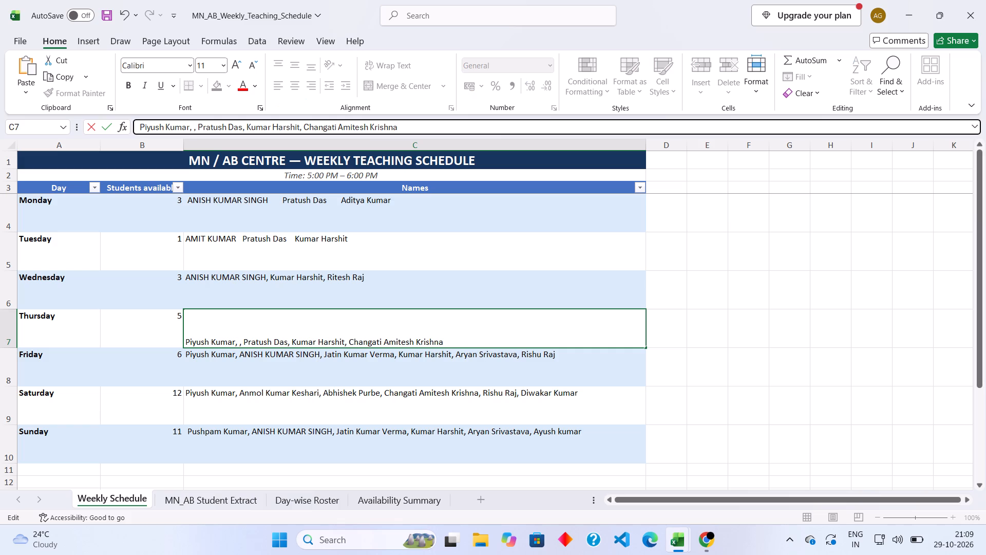
key(BackSpace)
click(336, 287)
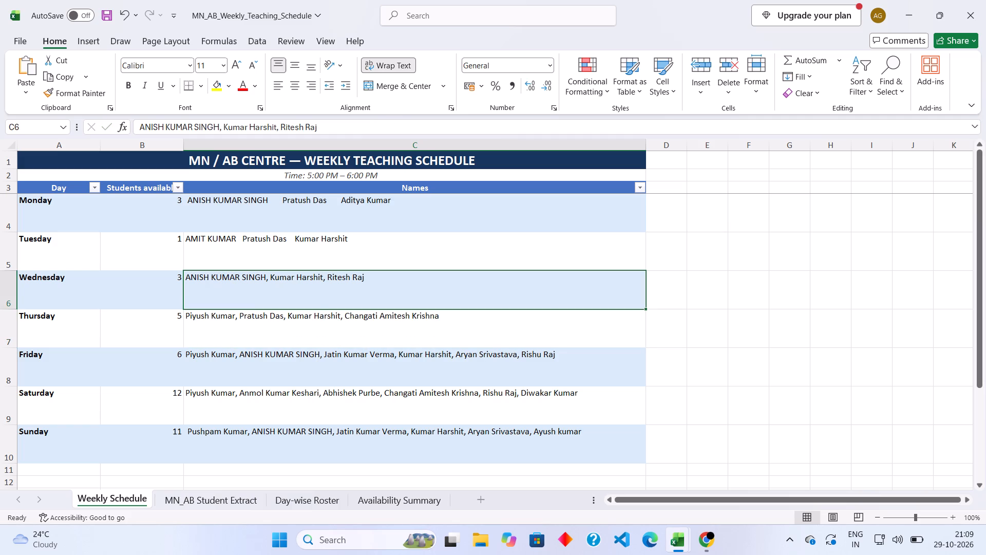
Remove the last student, Harshit, from Tuesday's names.
click(338, 261)
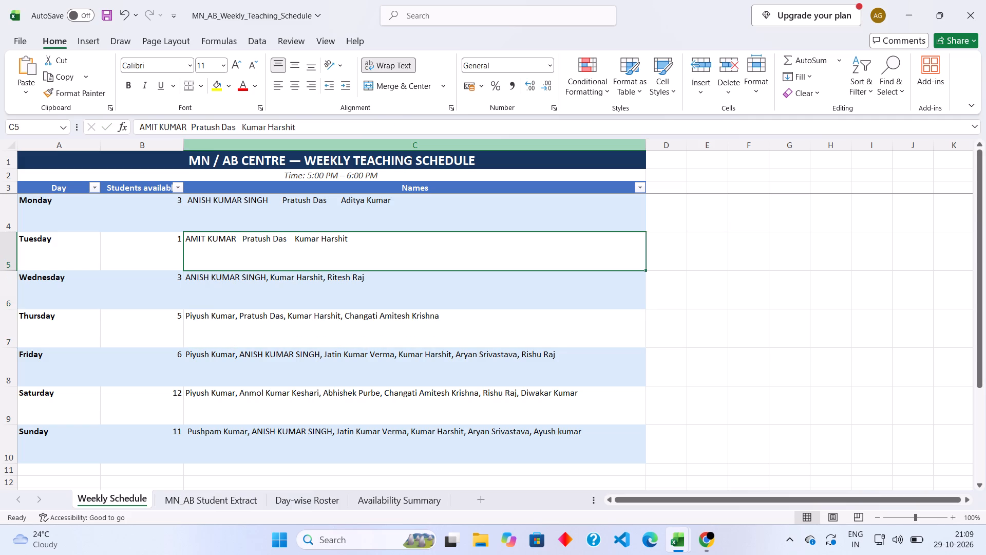
drag(298, 125, 241, 122)
key(BackSpace)
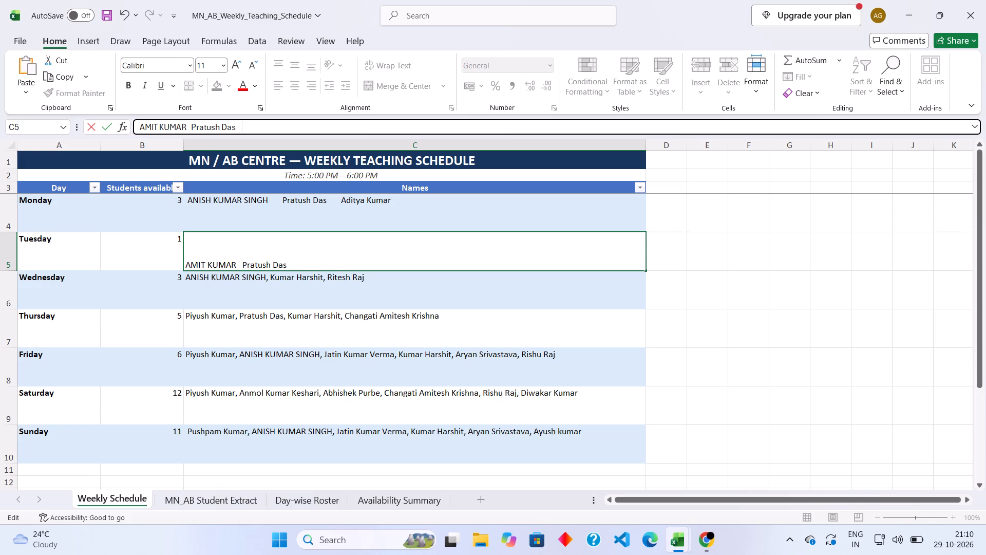
click(268, 307)
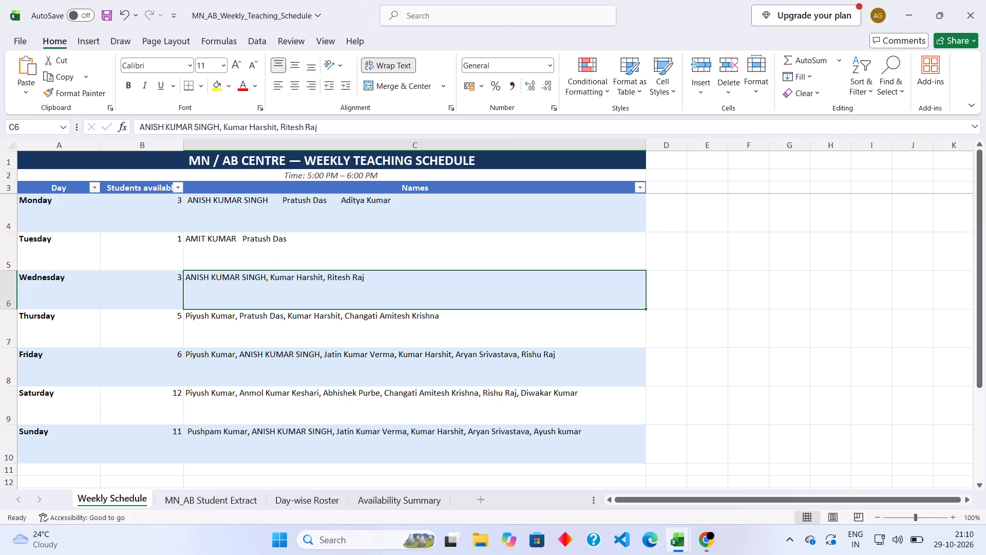
click(294, 244)
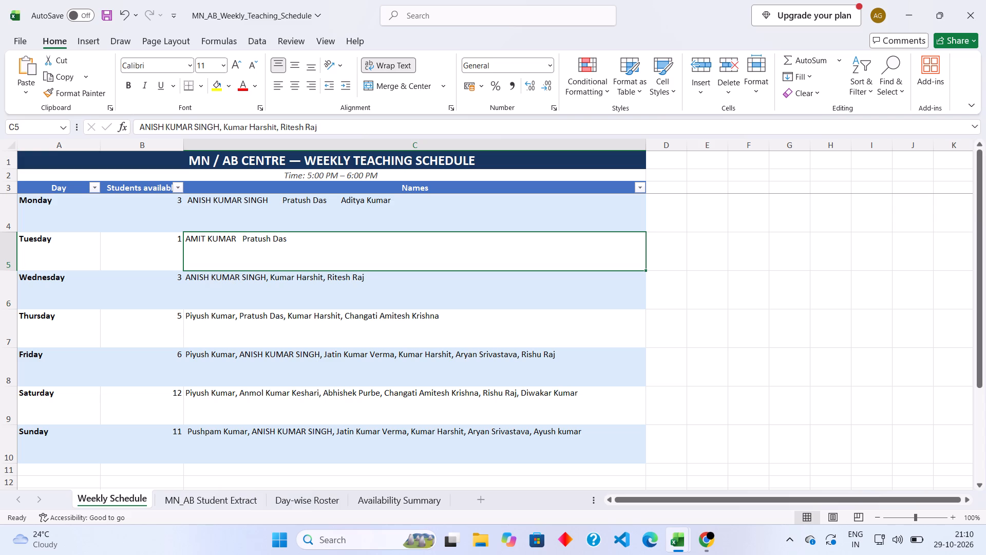
Remove the middle student, Pratush, and the extra spaces before that entry from Monday's names.
click(320, 206)
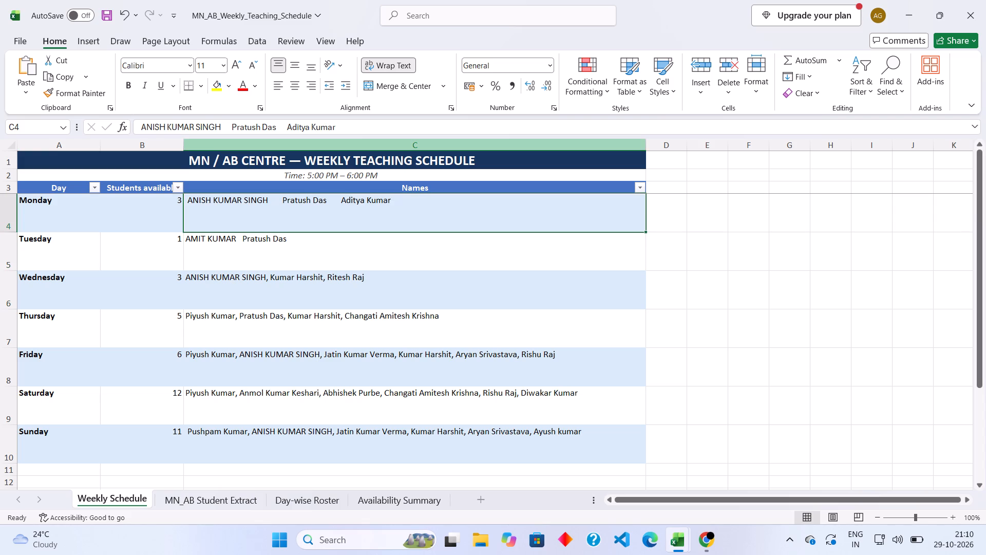
drag(281, 128, 226, 133)
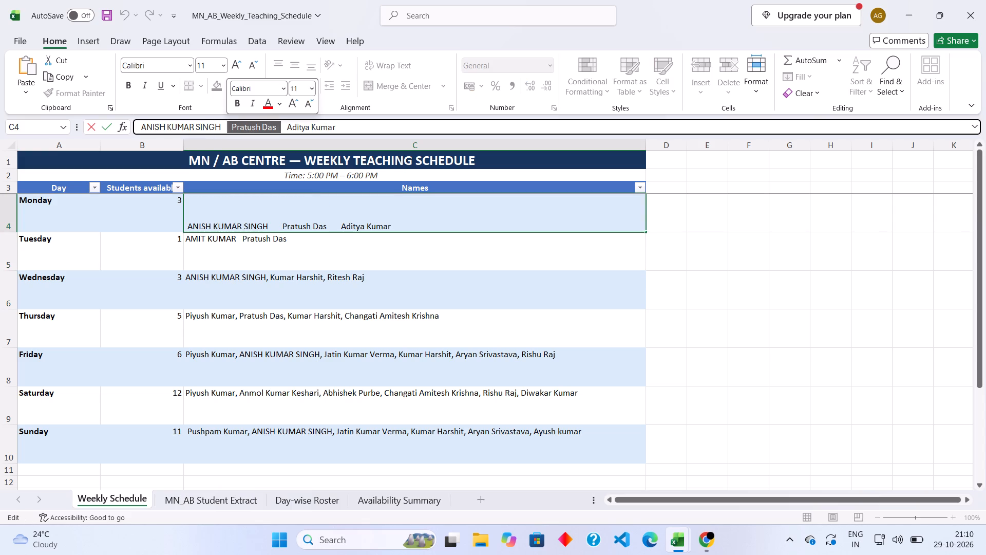
key(BackSpace)
key(BackSpace)
key(BackSpace)
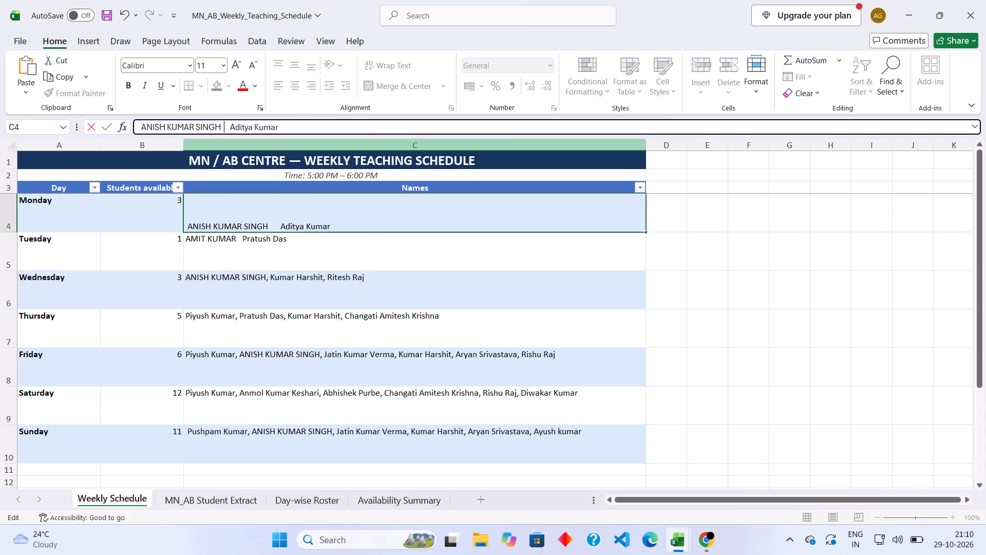
Remove the middle student, Harshit, from Wednesday's names, keeping a single comma between Anish and Ritesh.
click(327, 299)
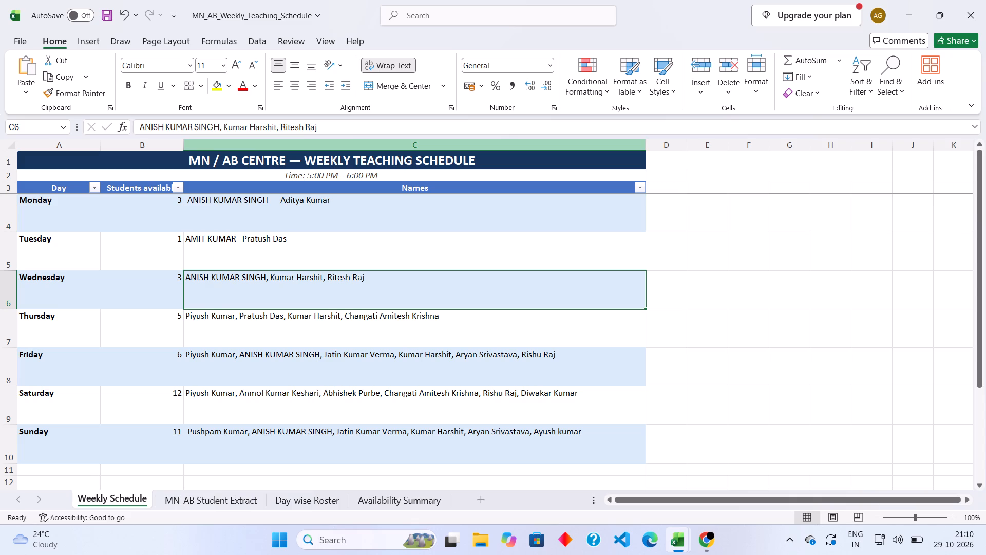
drag(276, 127, 222, 131)
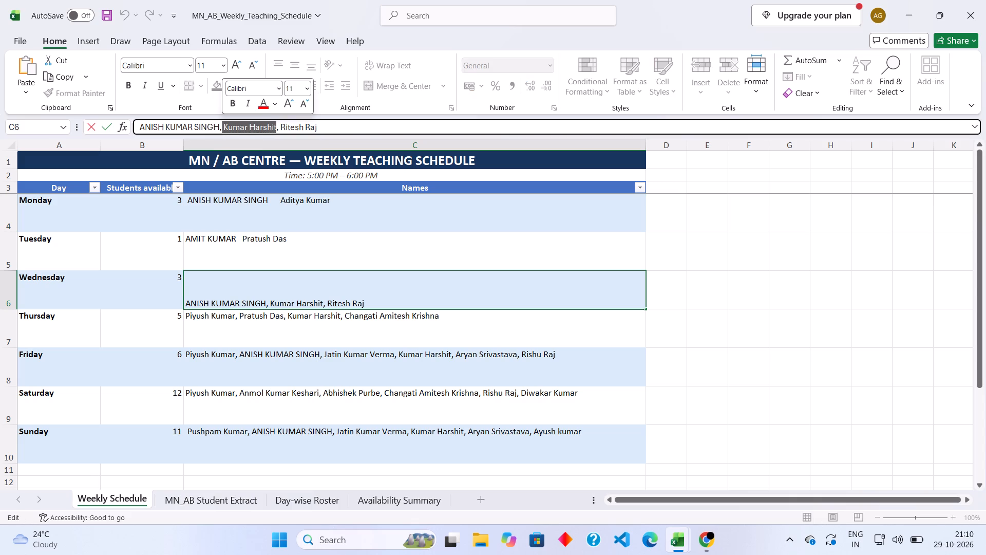
key(BackSpace)
key(BackSpace)
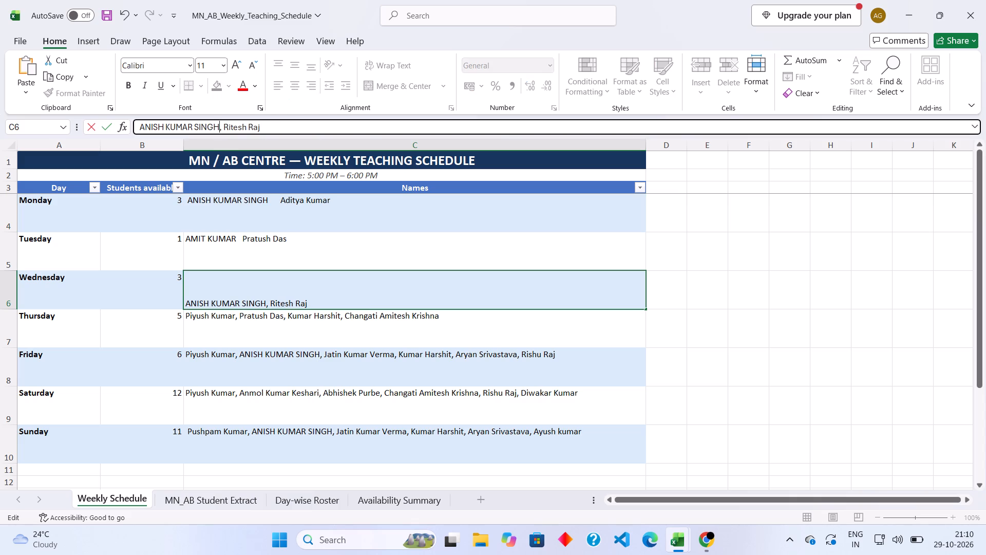
click(331, 327)
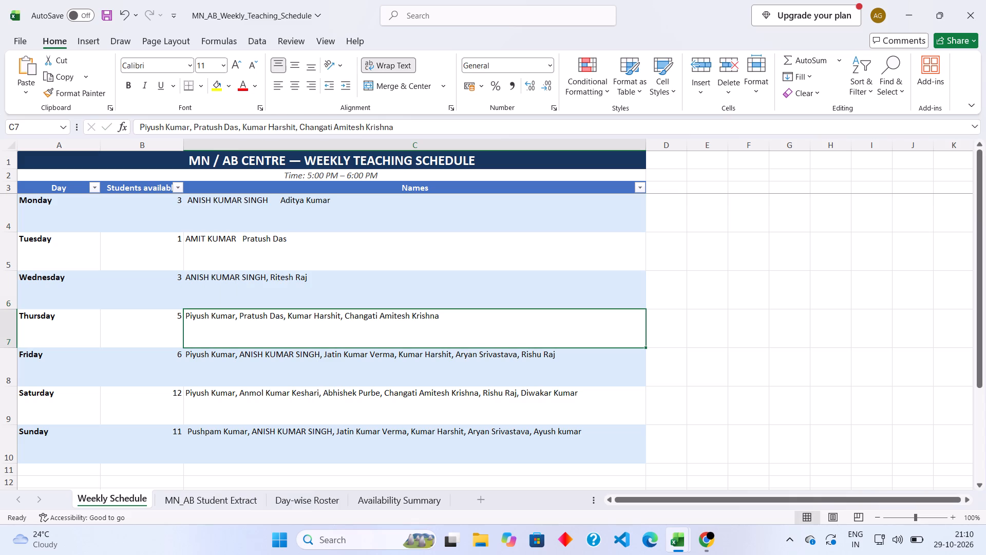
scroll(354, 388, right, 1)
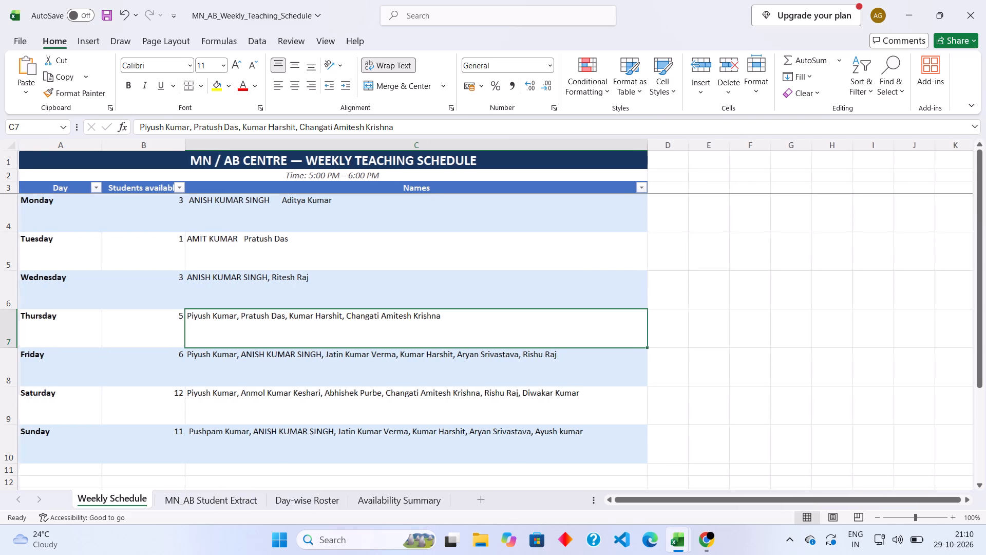